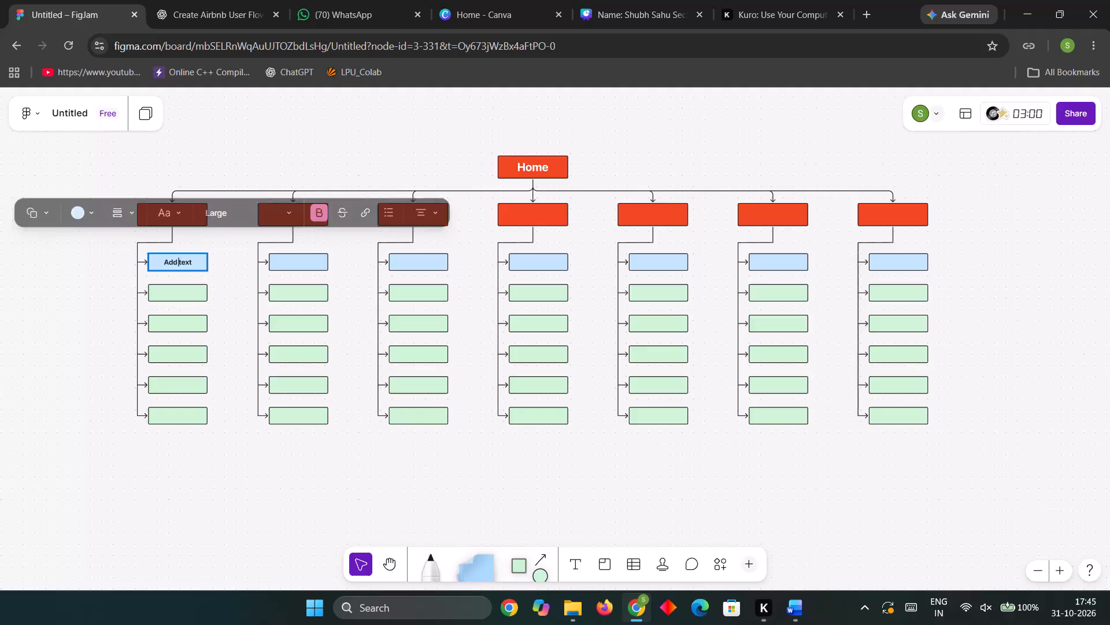
Label the first two empty red boxes below Home "Explore" and "Stays".
left_click(231, 241)
left_click(183, 216)
left_click(173, 215)
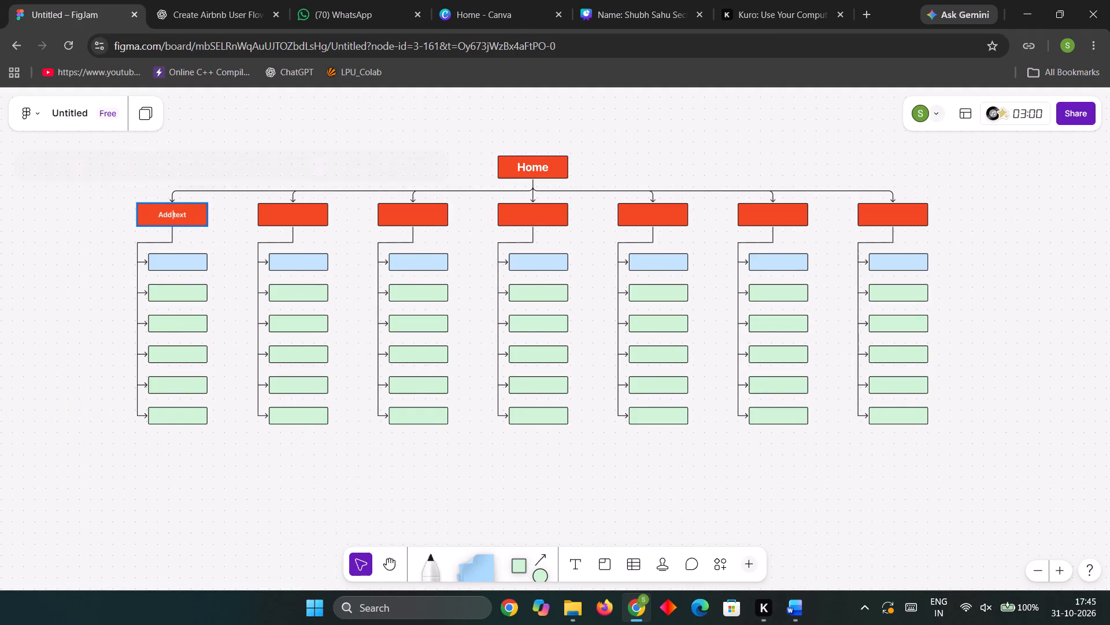
key("shift+e")
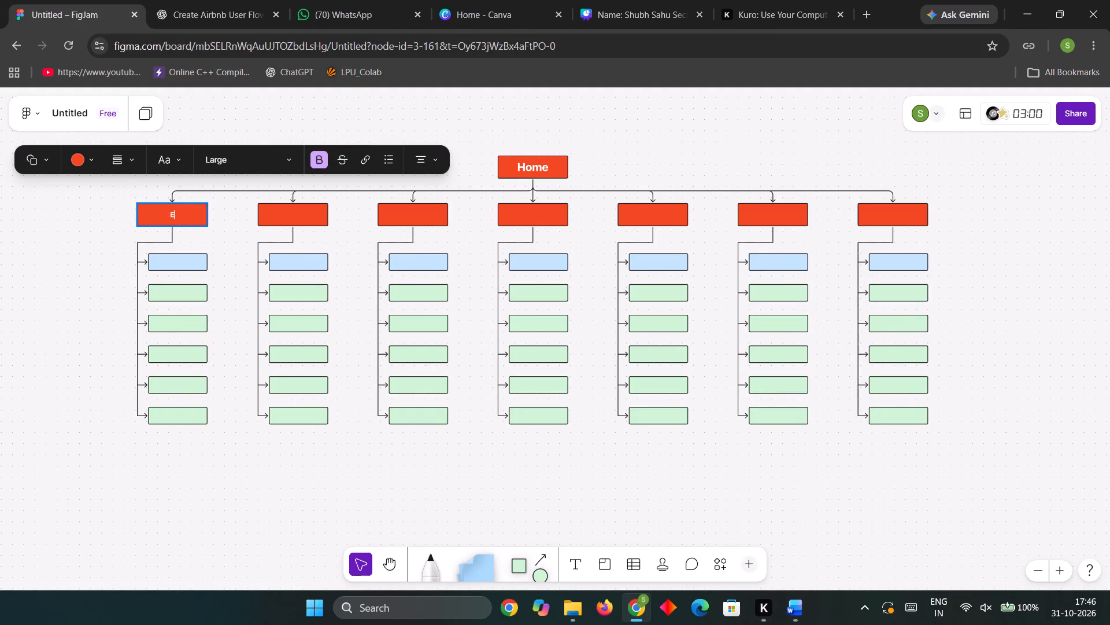
type("xplore")
left_click(279, 209)
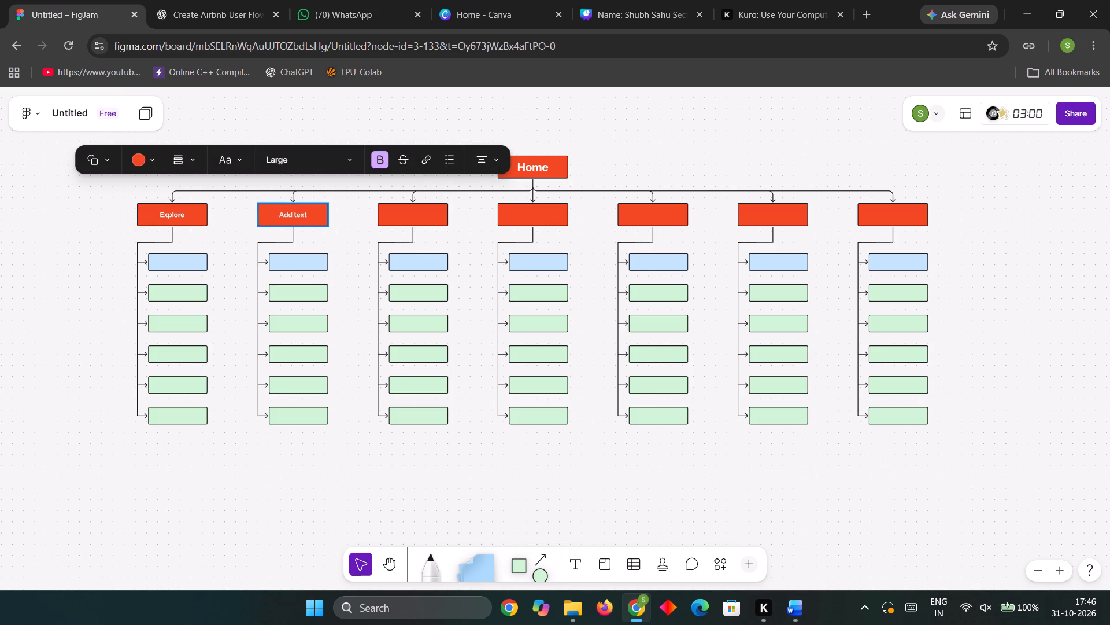
type("Stays")
Label the third red box in the row below Home "Experiences".
left_click(409, 214)
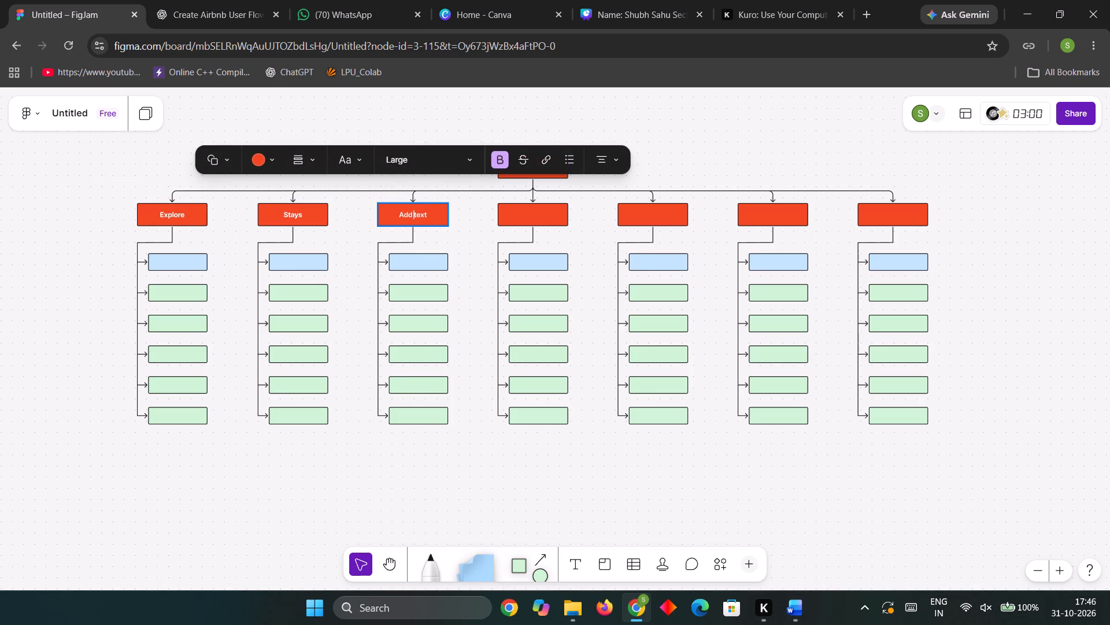
left_click(409, 214)
type("Exp")
type("erien")
type("ces")
Label the fourth red box in the row below Home "Trips".
left_click(535, 219)
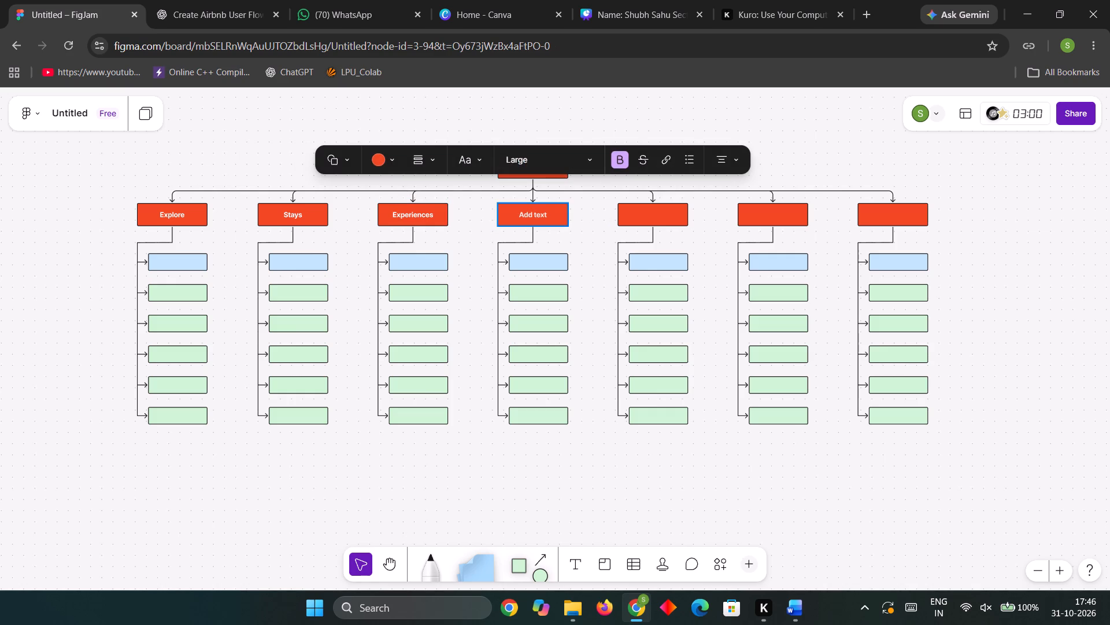
key("shift+r")
key("BackSpace")
type("Tr")
type("ipa")
key("BackSpace")
key("s")
Label the fifth red box in the row below Home "Whishlists".
left_click(656, 218)
key("shift+w")
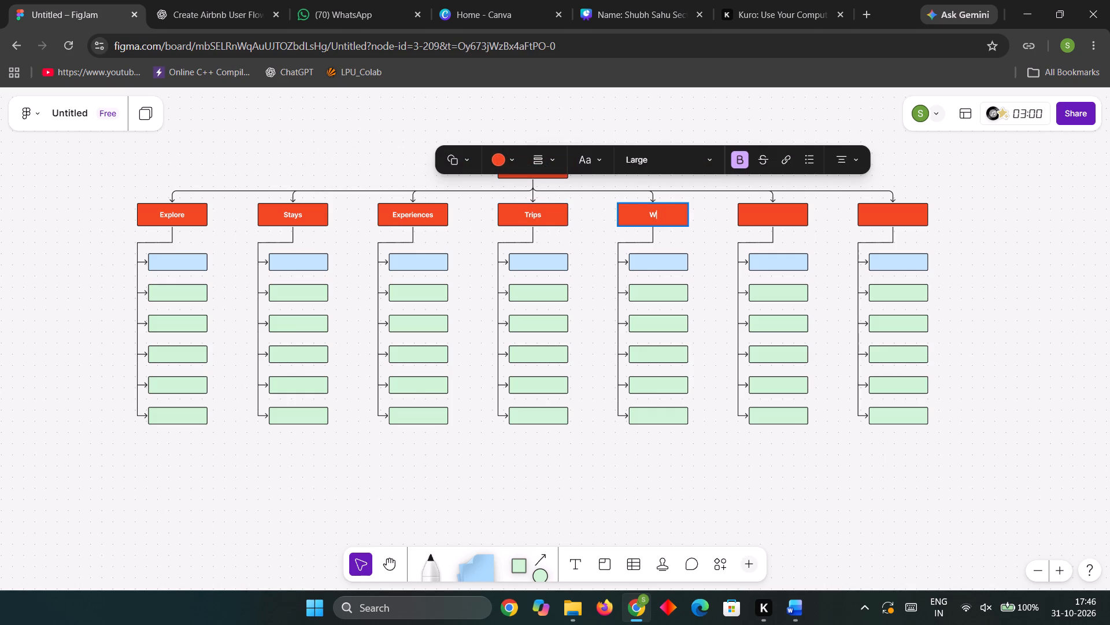
type("hi")
type("sh")
type("lists")
Label the last two red boxes in the row below Home "Messages" and "Profile".
left_click(779, 212)
key("shift+m")
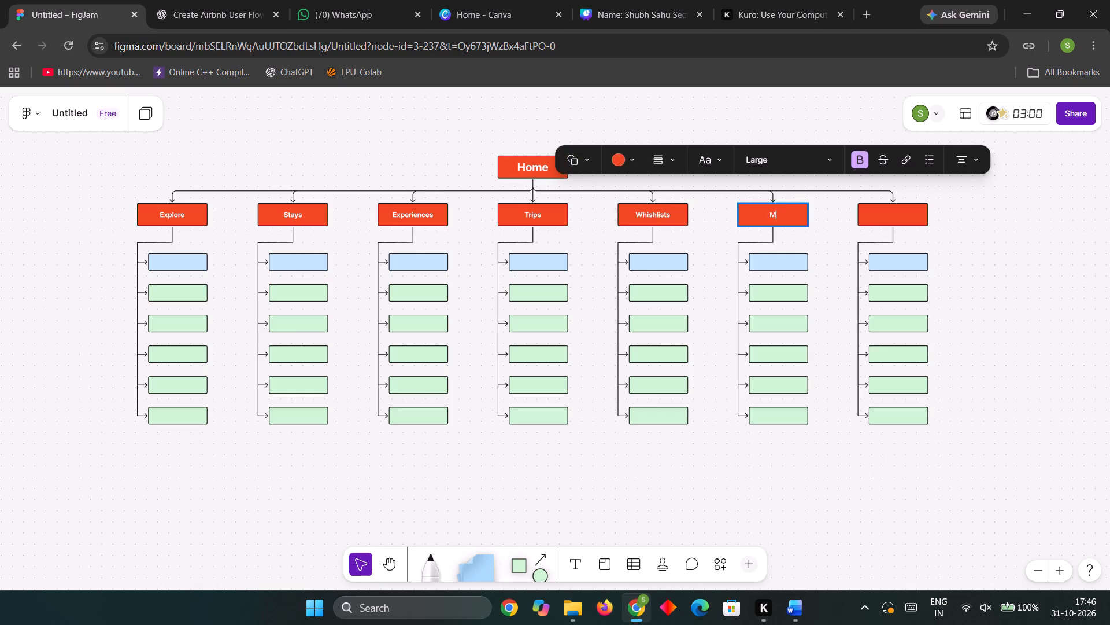
type("essages")
left_click(896, 217)
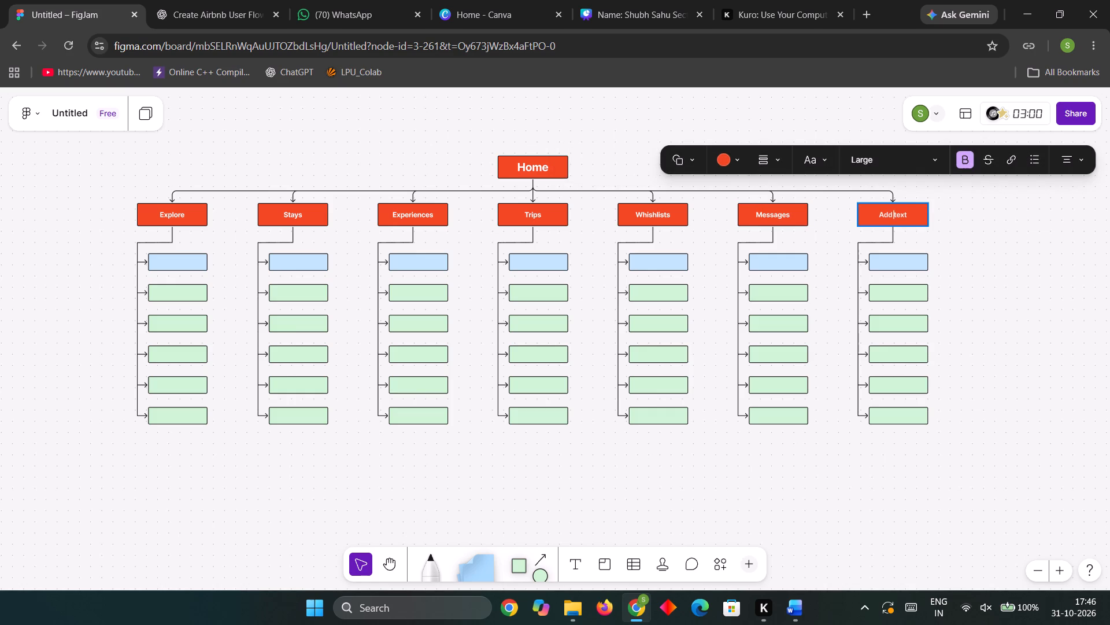
key("shift+p")
type("rofile")
Label the blue box under Explore "Search".
left_click(184, 260)
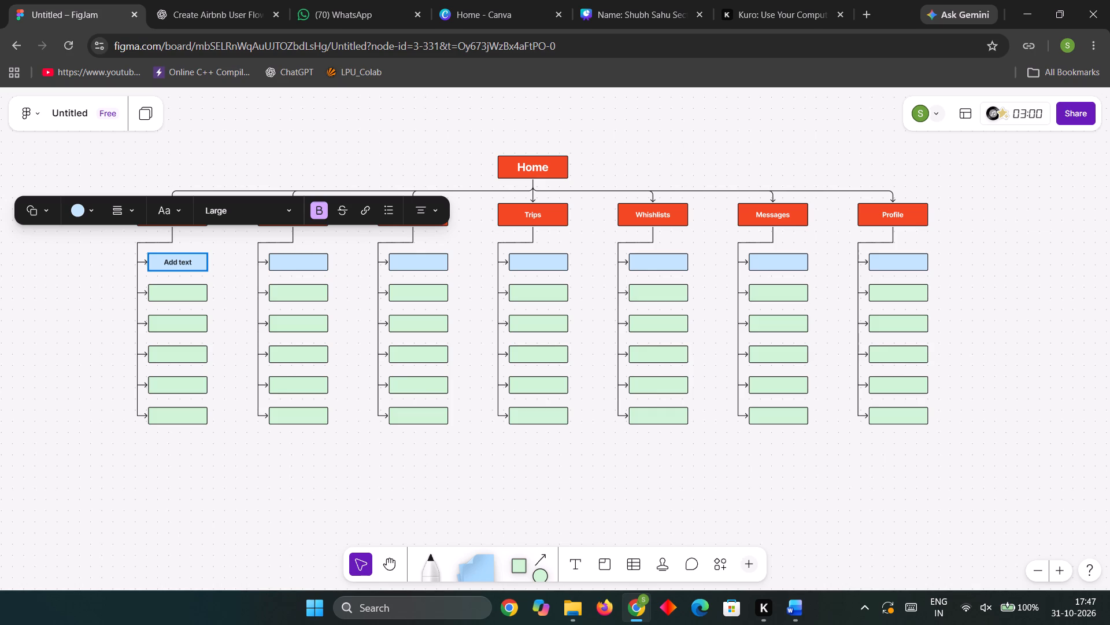
type("Sea")
type("rch")
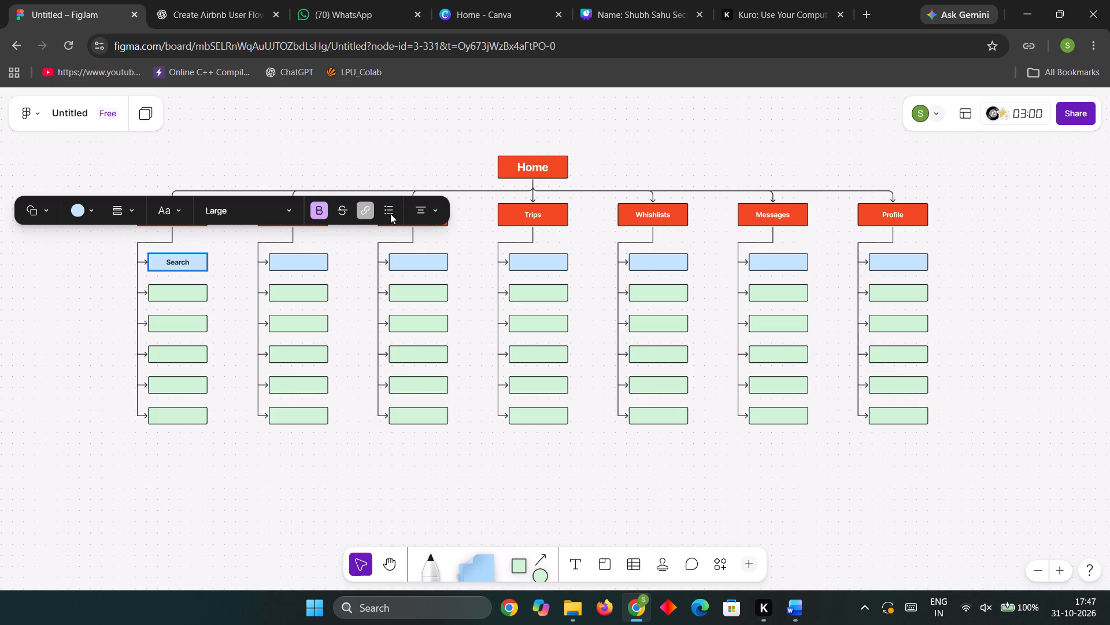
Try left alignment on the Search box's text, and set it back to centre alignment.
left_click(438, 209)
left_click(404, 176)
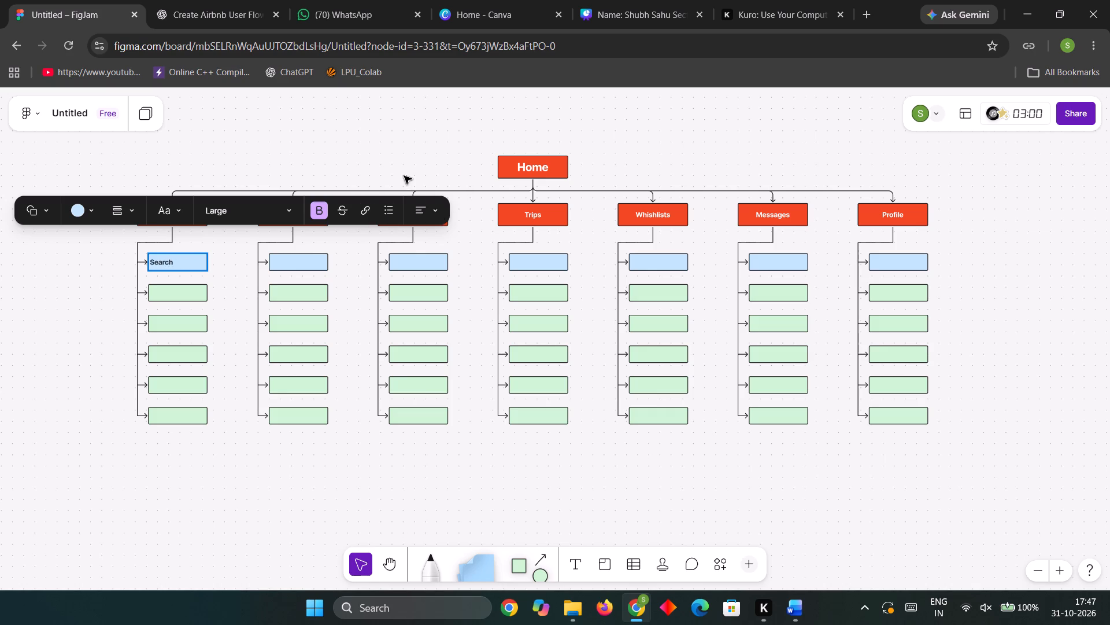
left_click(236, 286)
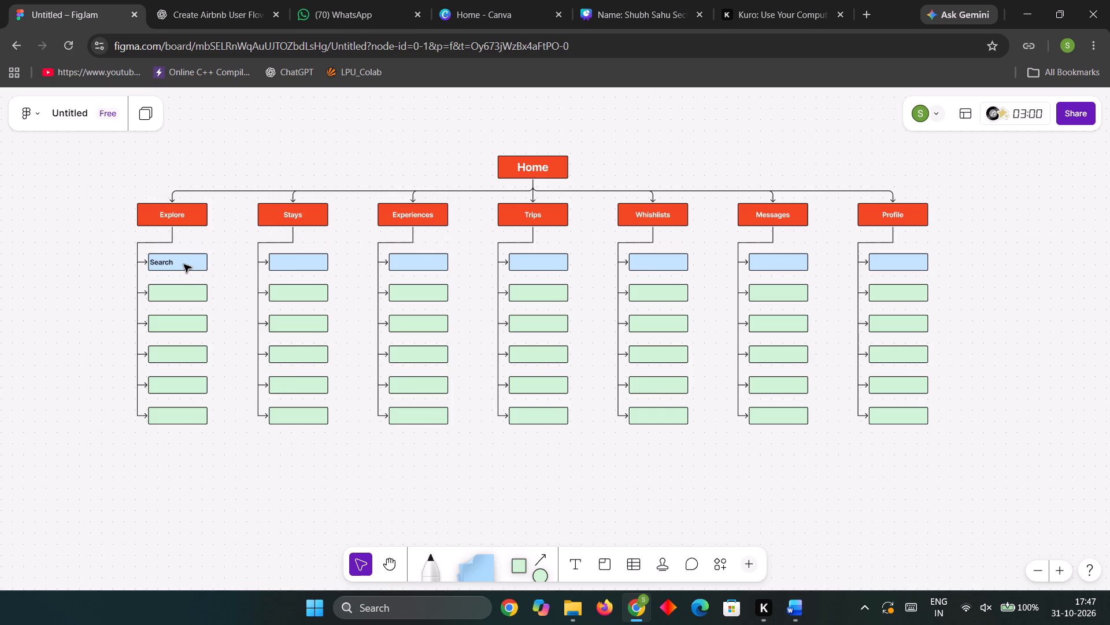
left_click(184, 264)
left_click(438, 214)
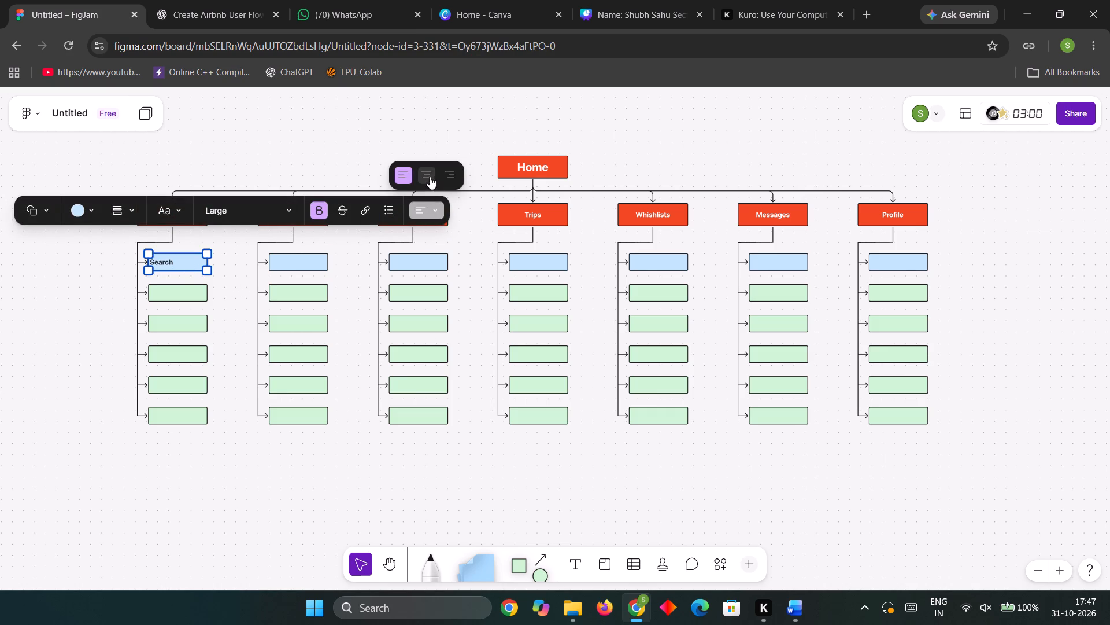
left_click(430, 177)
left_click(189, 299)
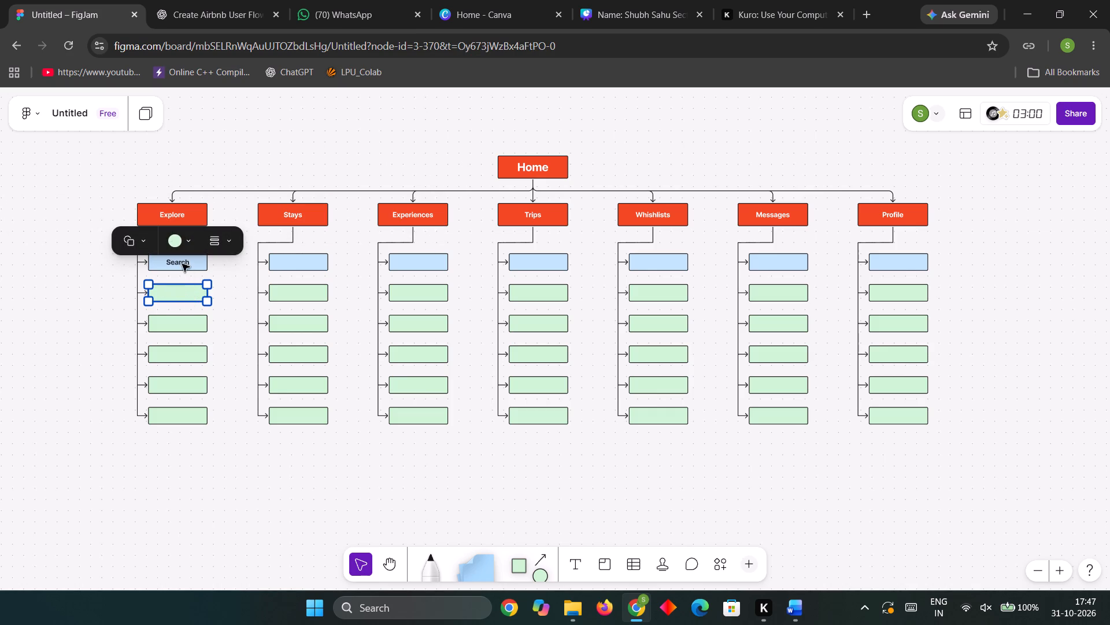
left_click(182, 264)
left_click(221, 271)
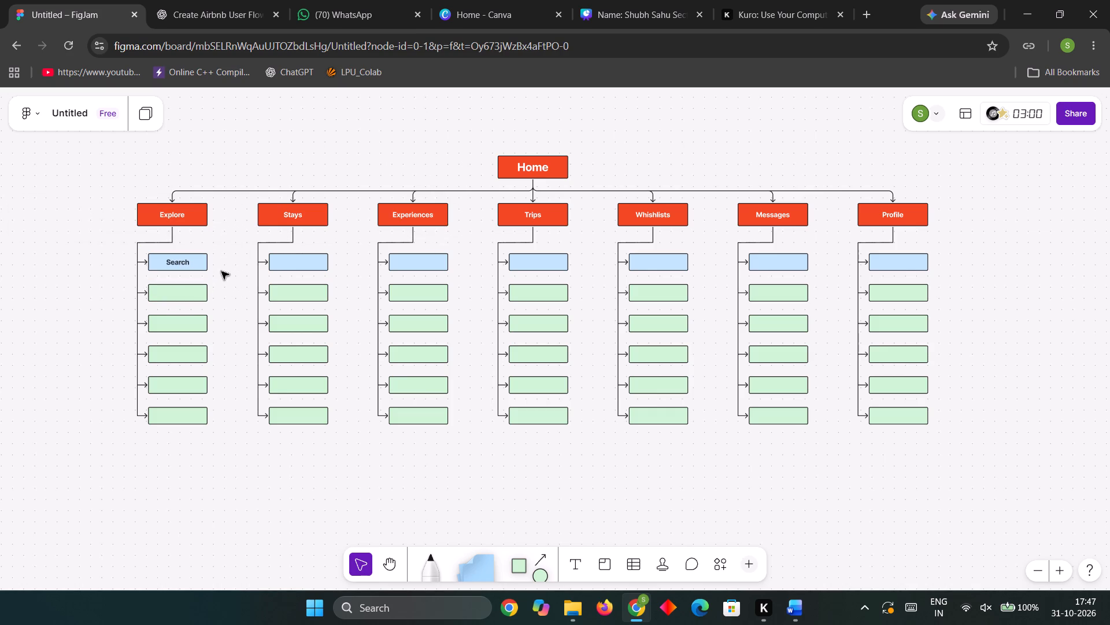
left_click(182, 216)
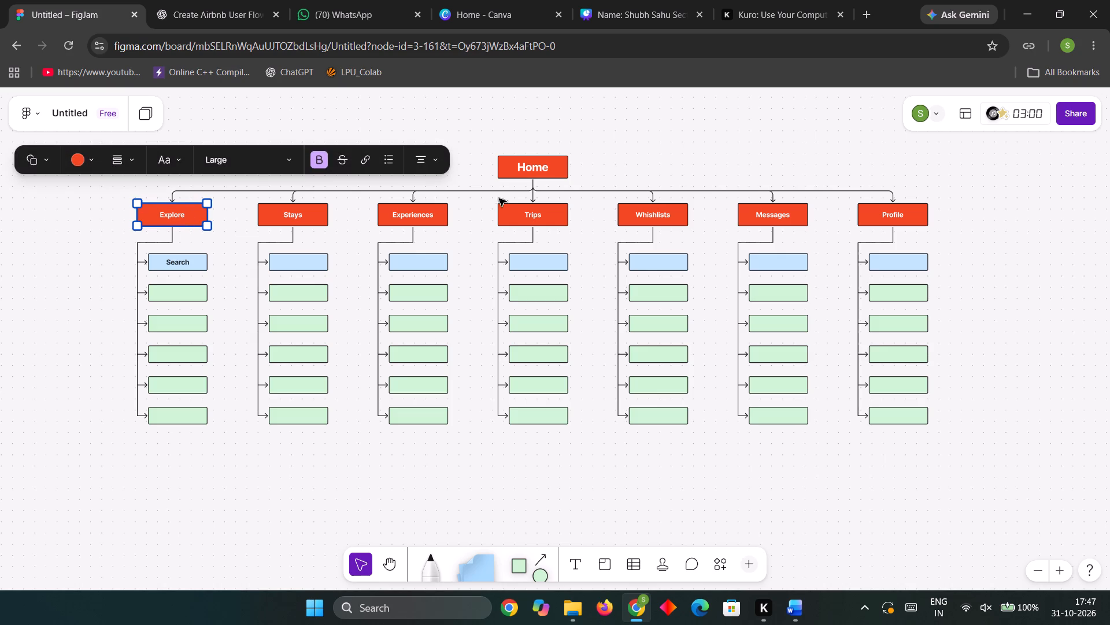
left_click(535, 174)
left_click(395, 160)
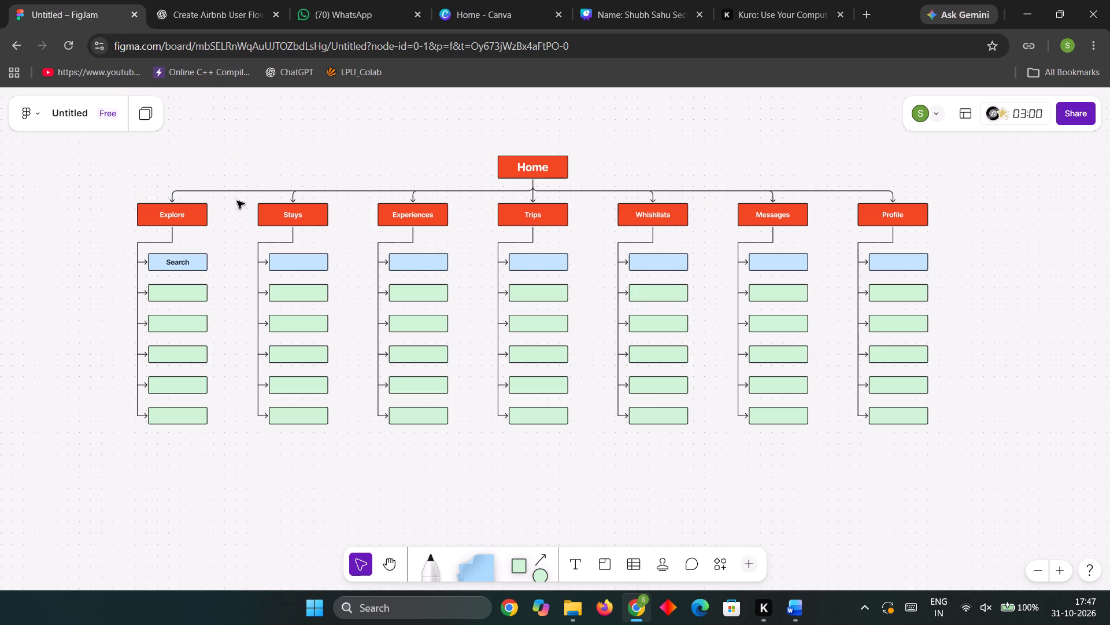
Set the text size of the Explore and Stays boxes to Extra large.
left_click(200, 218)
left_click(280, 158)
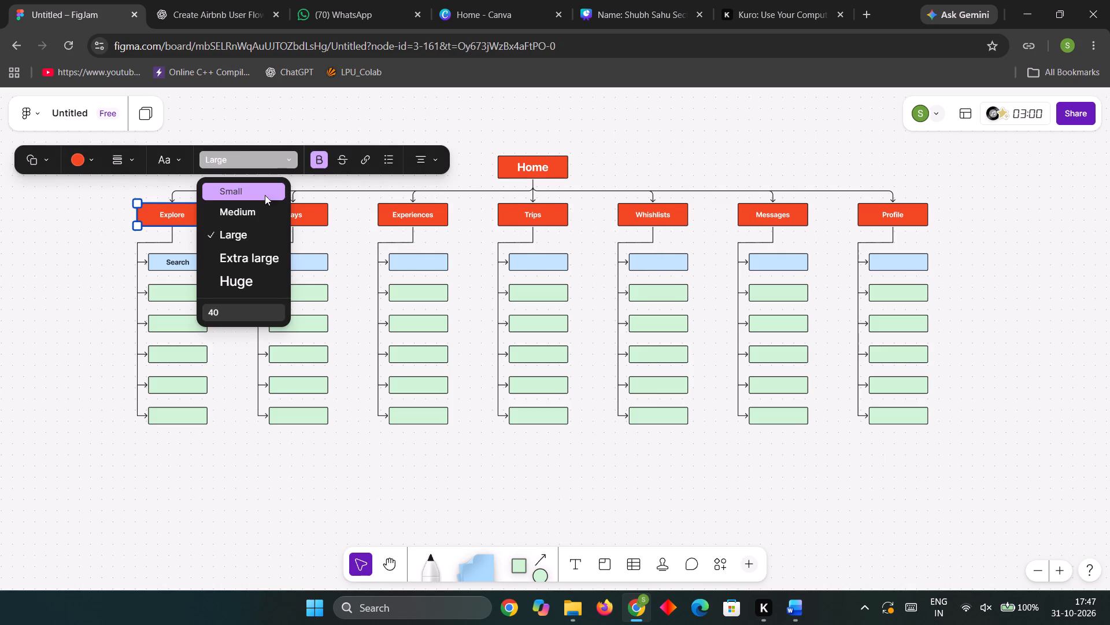
left_click(253, 252)
left_click(301, 210)
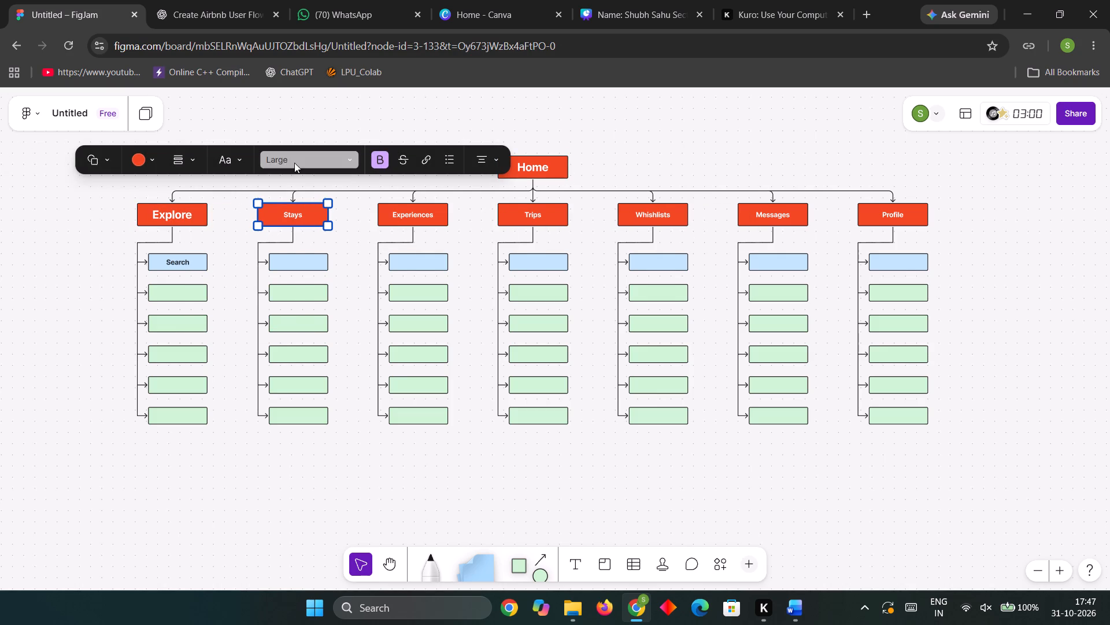
left_click(294, 163)
left_click(325, 263)
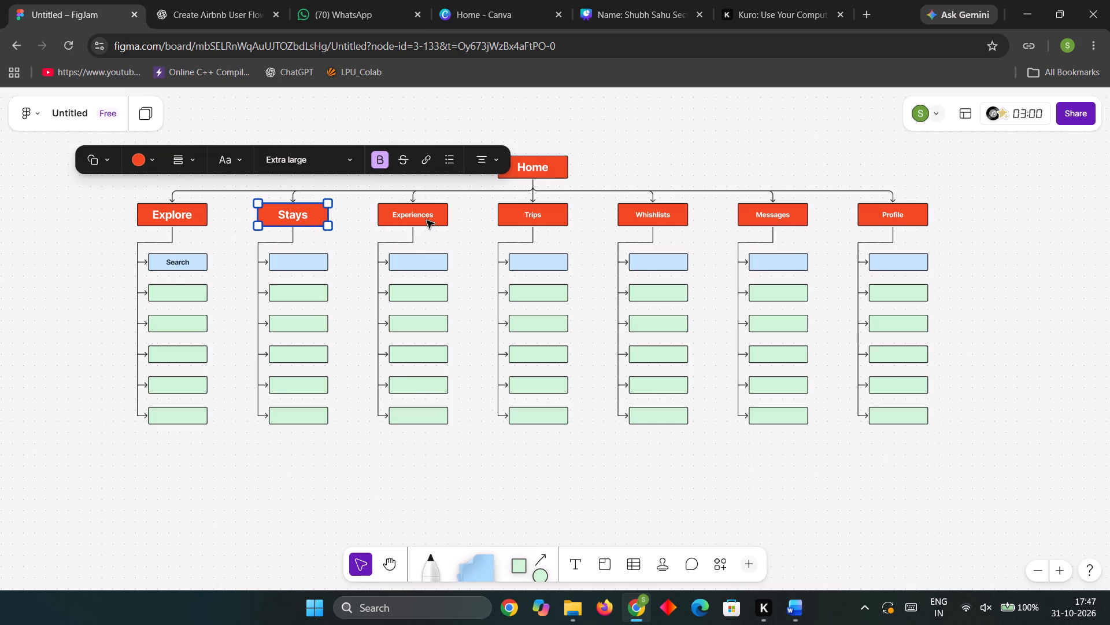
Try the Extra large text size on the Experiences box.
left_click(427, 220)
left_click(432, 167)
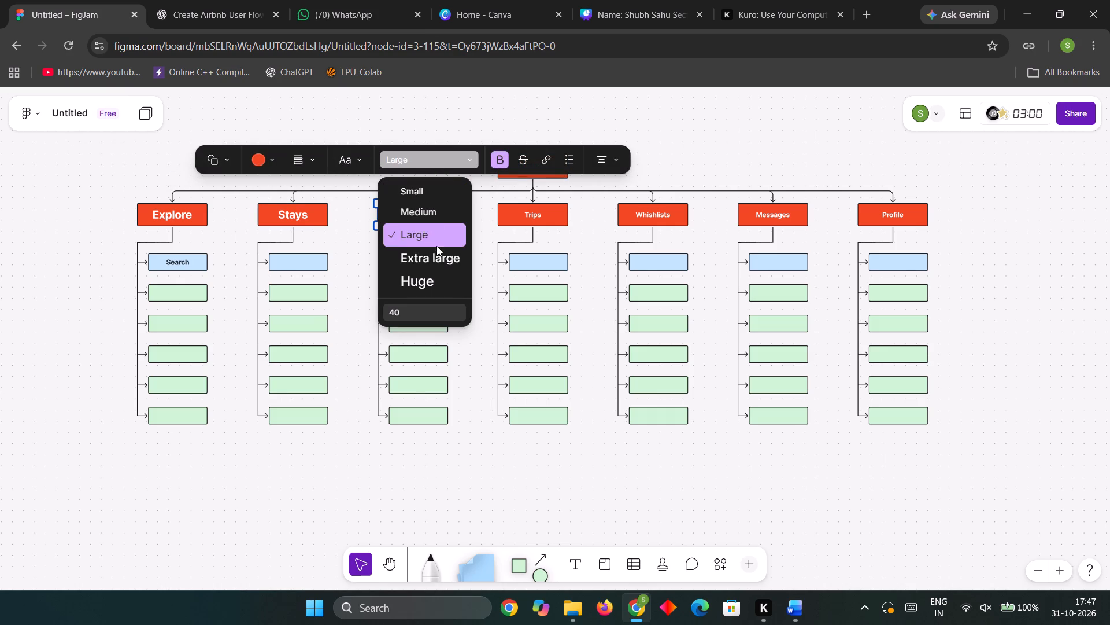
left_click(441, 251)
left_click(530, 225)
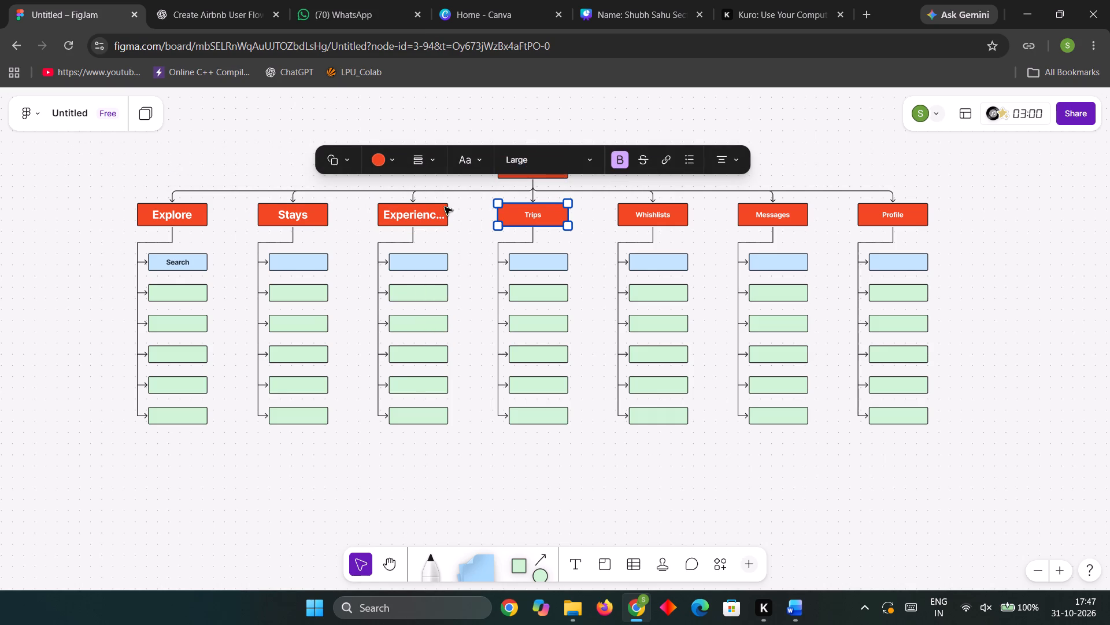
Undo the Extra large text size on the Experiences, Stays and Explore boxes.
key("ctrl+z")
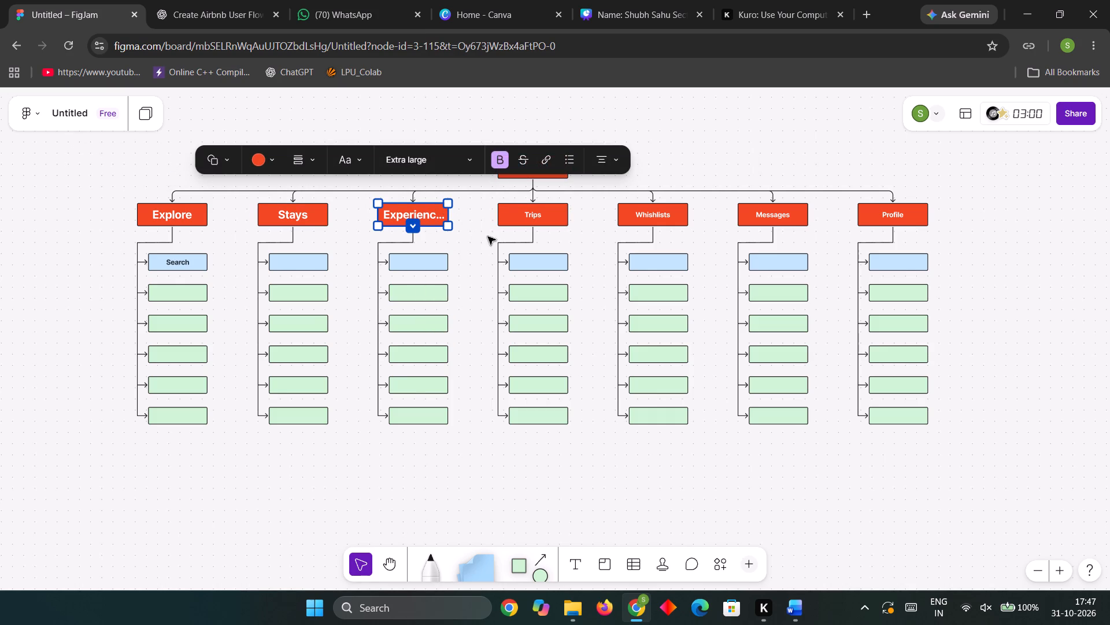
key("ctrl+z")
key("ctrl+z")
key("ctrl+z")
key("z")
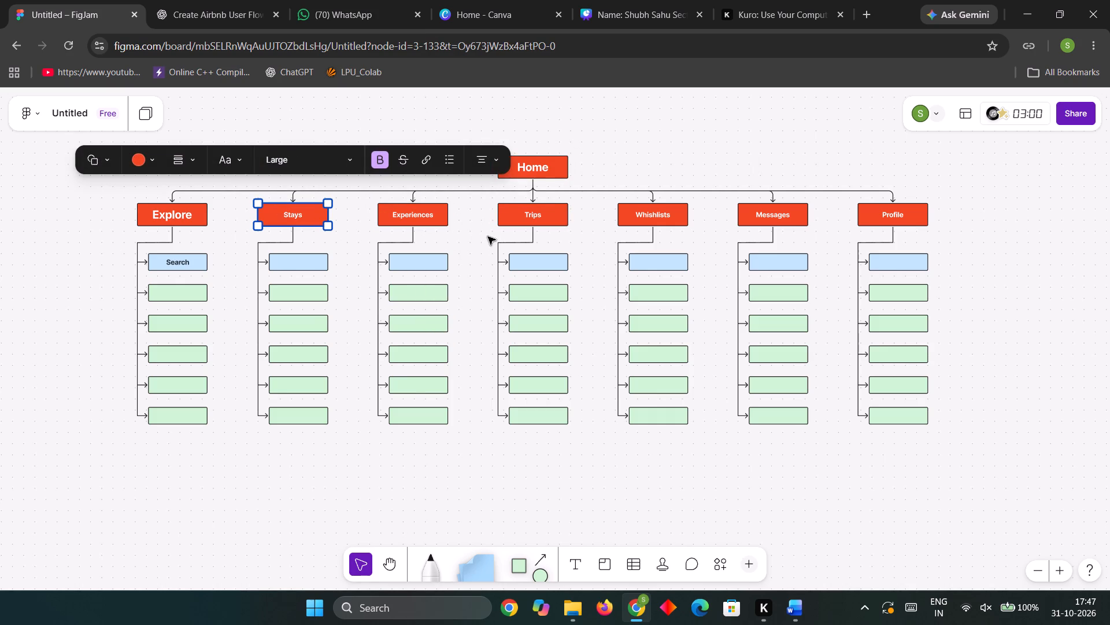
key("ctrl+z")
key("ctrl+z")
key("ctrl+z")
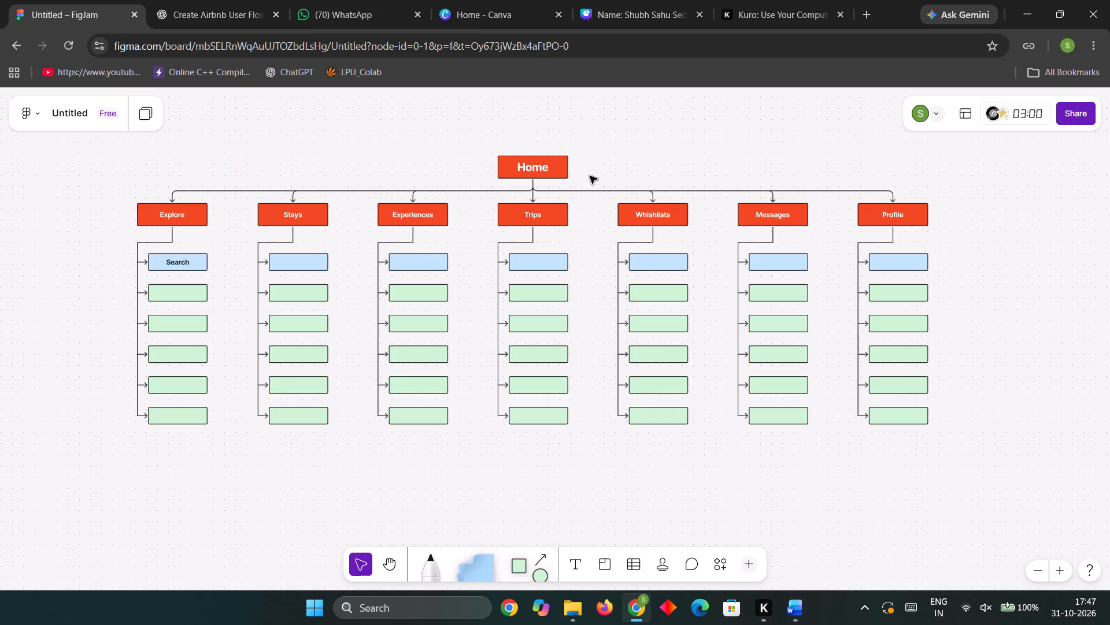
Set the text size of the Home box to Large.
left_click(553, 169)
left_click(545, 227)
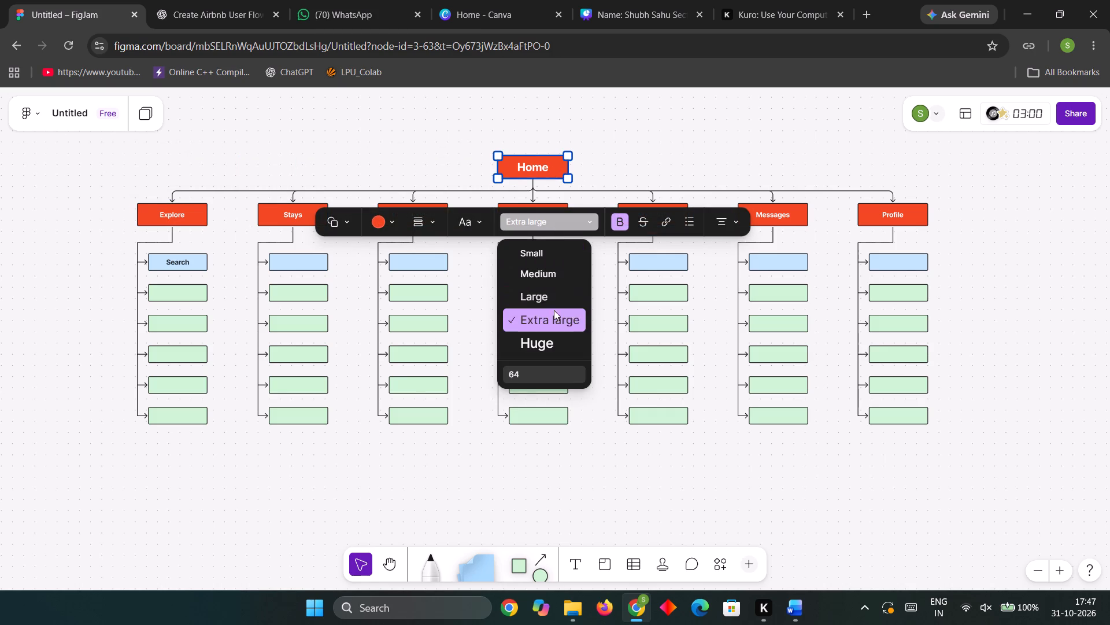
left_click(554, 300)
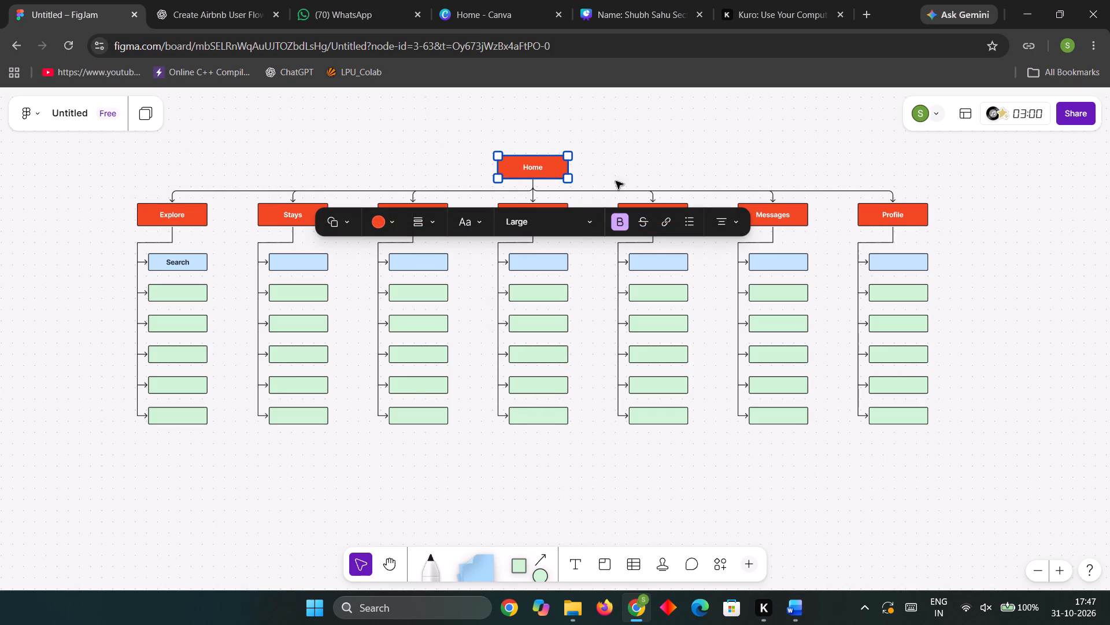
left_click(629, 167)
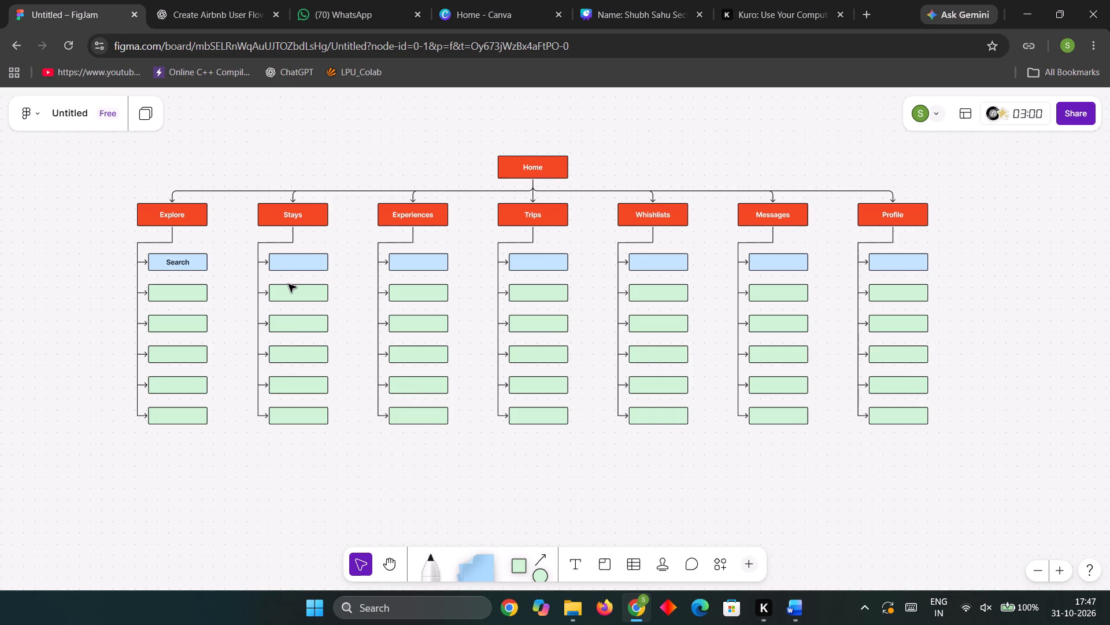
Label the first green box under Explore "Search Results".
left_click(187, 297)
left_click(184, 295)
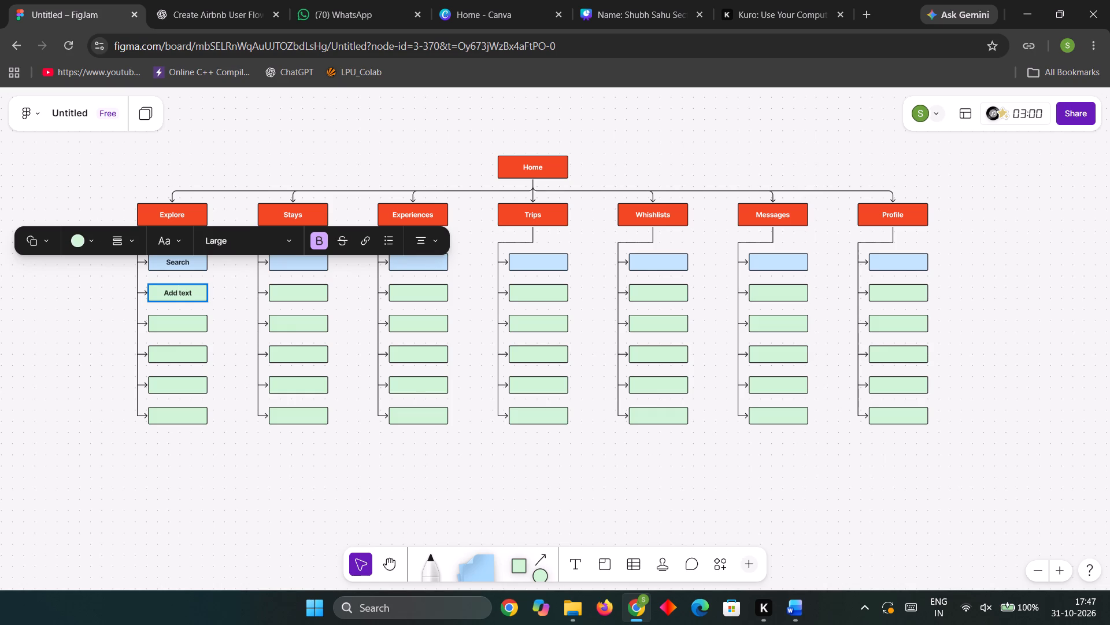
type("Search")
key("space")
type("Results")
Label the second and third green boxes under Explore "Map View" and "Filters".
left_click(173, 324)
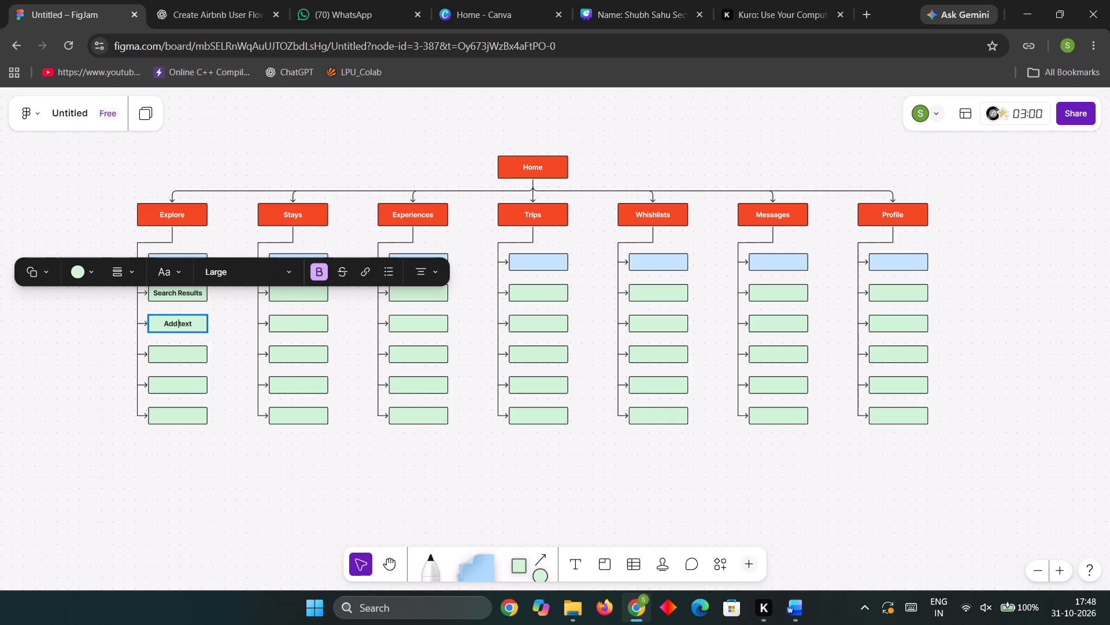
left_click(177, 323)
type("Map")
key("space")
key("shift+v")
type("iew")
left_click(164, 359)
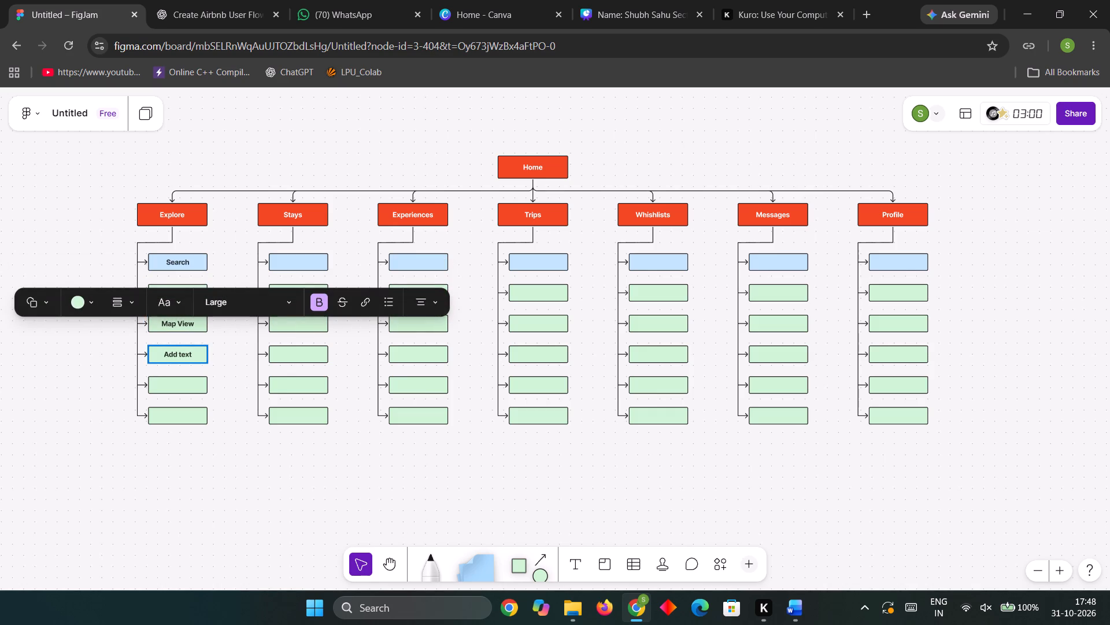
type("Filters")
Label the last two green boxes under Explore "Trending destinations" and "Recommendations".
left_click(162, 386)
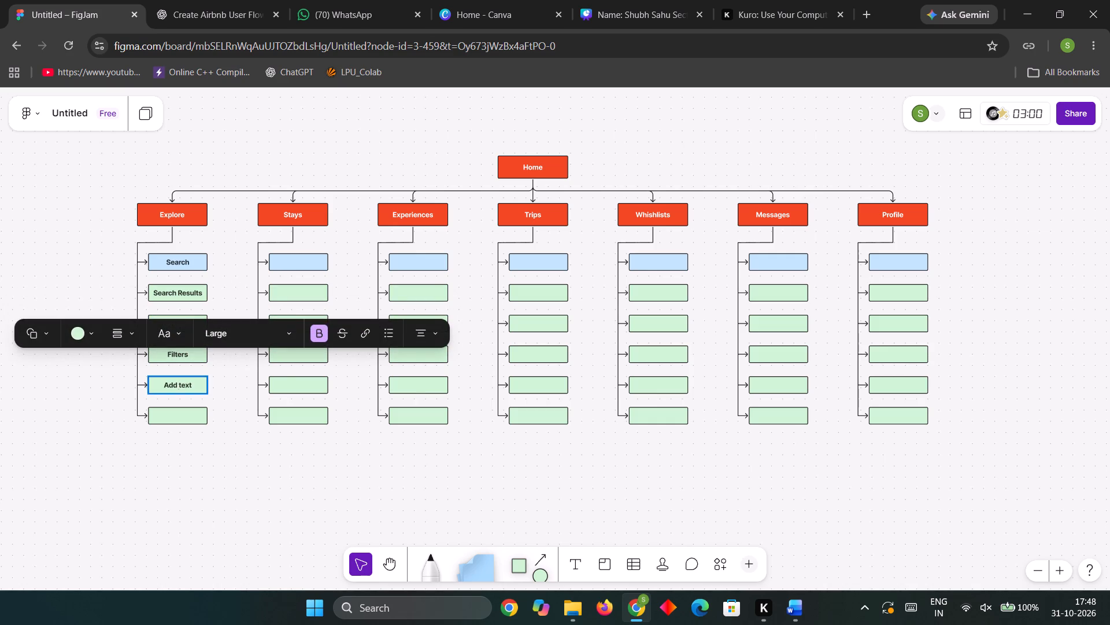
key("shift+t")
type("rending destination")
key("s")
left_click(171, 418)
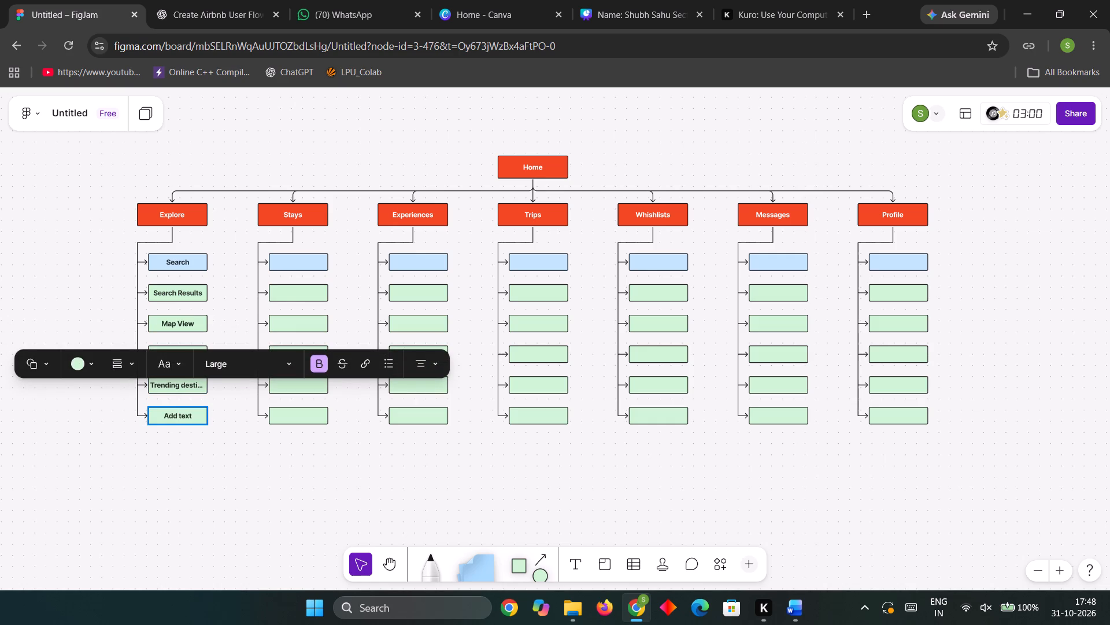
key("shift+r")
type("rec")
key("BackSpace")
key("BackSpace")
key("BackSpace")
type("ec")
type("ommendations")
left_click(298, 468)
Label the blue box under Stays "Property Details" and the one under Experiences "Search Experience".
left_click(293, 263)
left_click(297, 263)
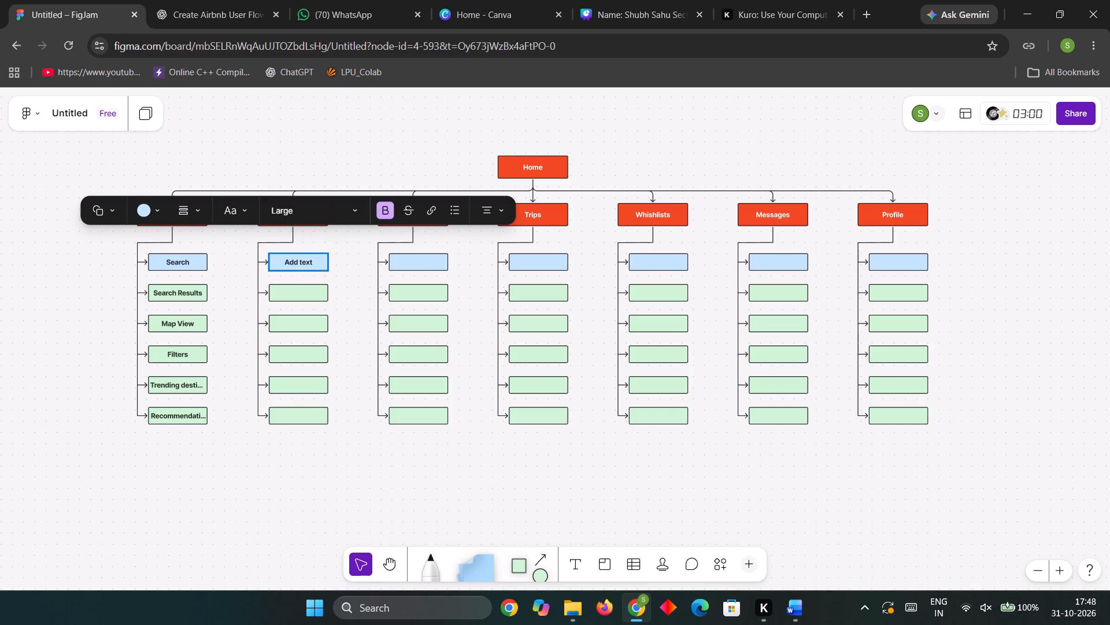
key("shift+p")
type("rop")
type("erty")
key("space")
type("Details")
left_click(412, 263)
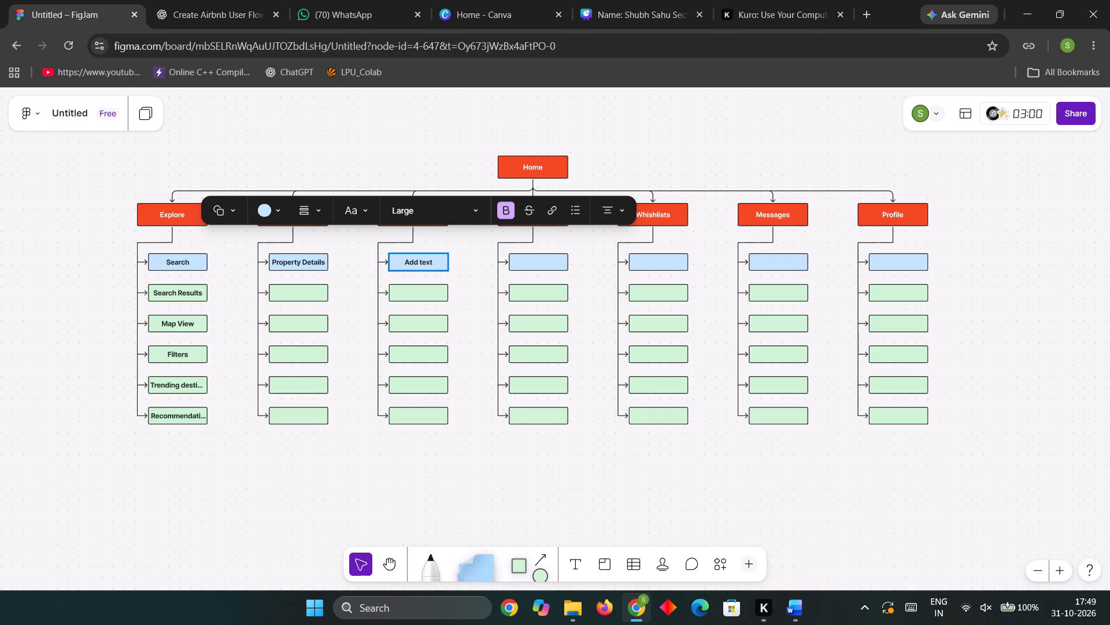
type("Search Experience")
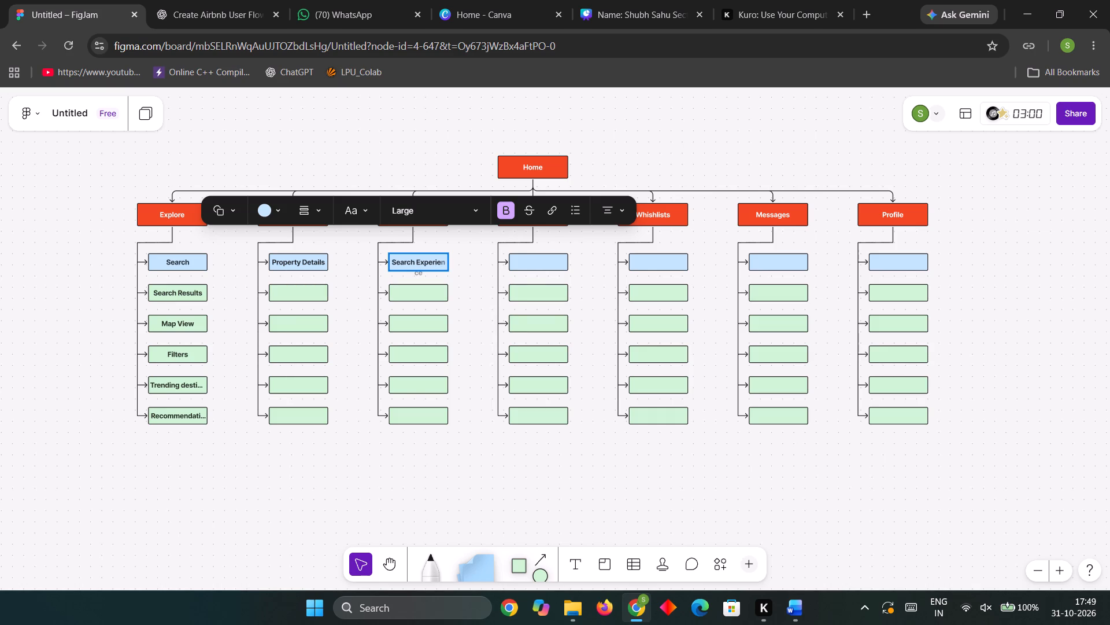
Label the blue box under Trips "Upcoming Trips".
left_click(549, 266)
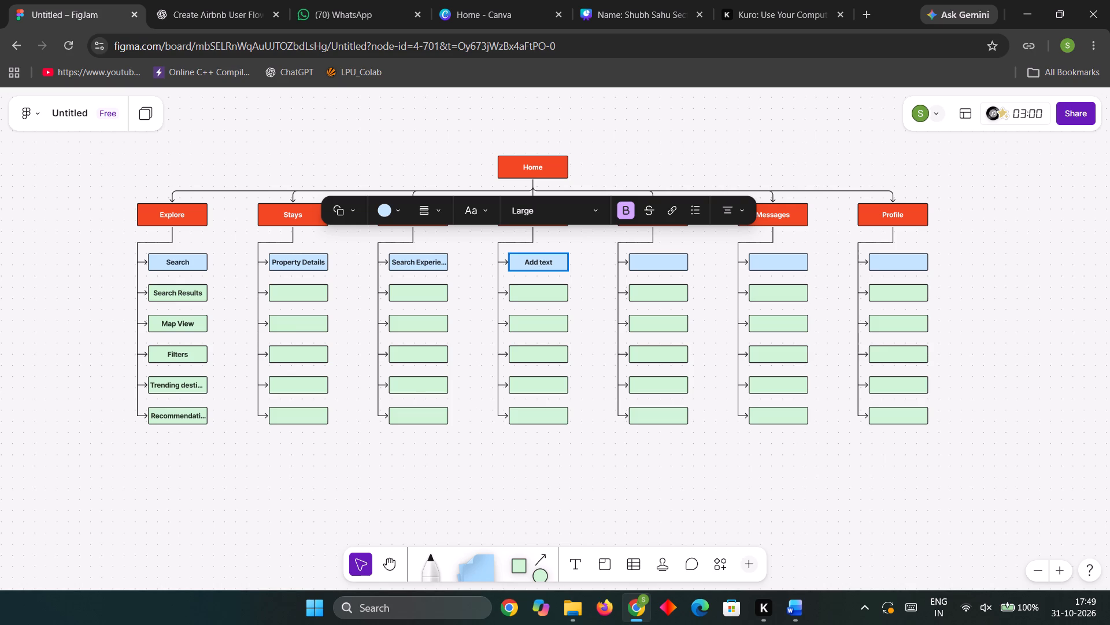
key("shift+u")
key("p")
type("coming")
key("space")
type("Tr")
type("ipds")
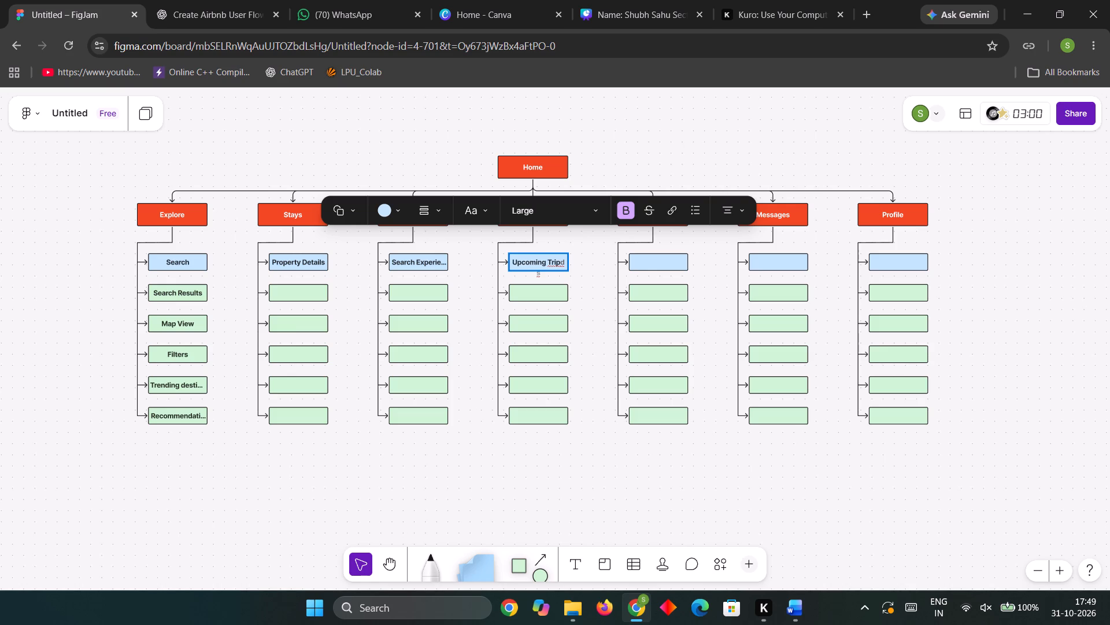
key("BackSpace")
key("BackSpace")
key("s")
Label the blue box under Whishlists "Saved Stays" and the one under Messages "Conversations".
left_click(658, 262)
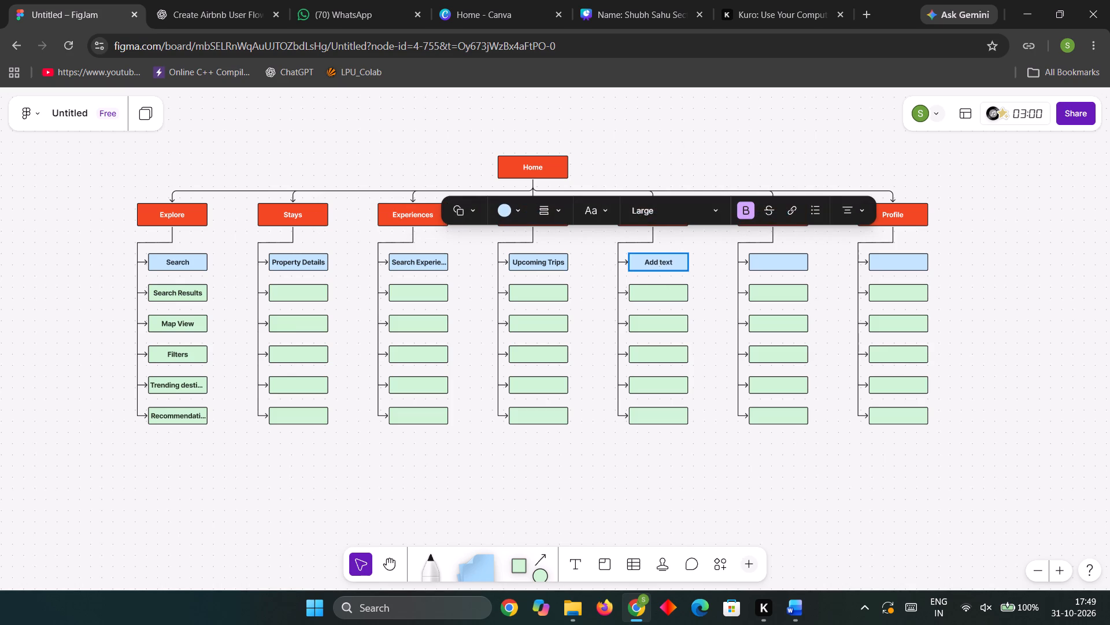
type("Sa")
type("ved Stays")
left_click(785, 260)
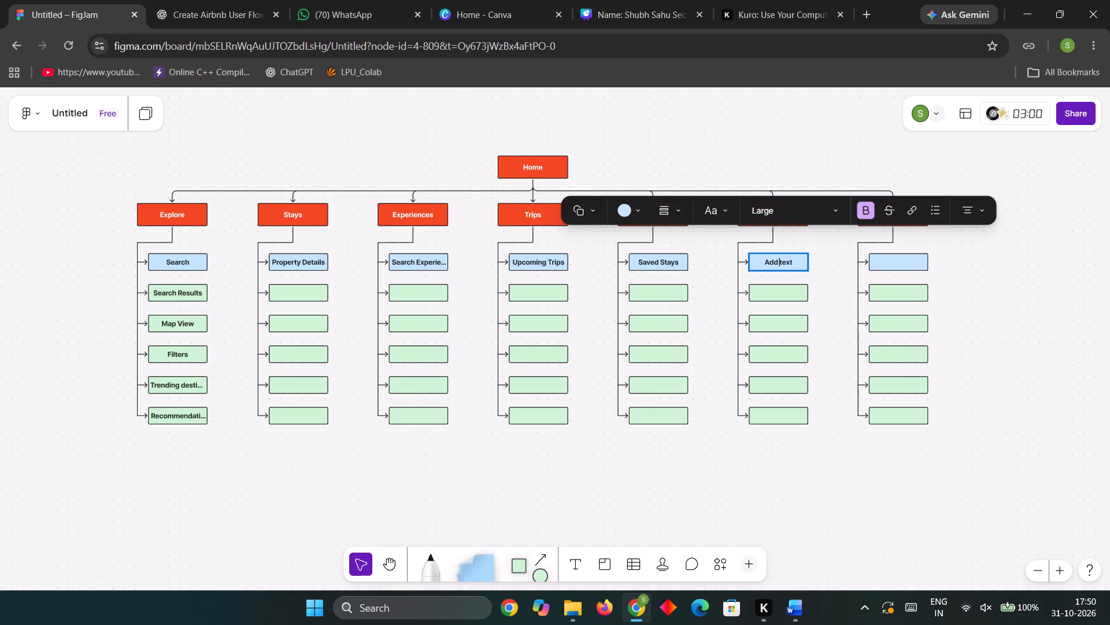
key("shift+c")
type("onversations")
Label the blue box under Profile "Account Settings".
left_click(886, 260)
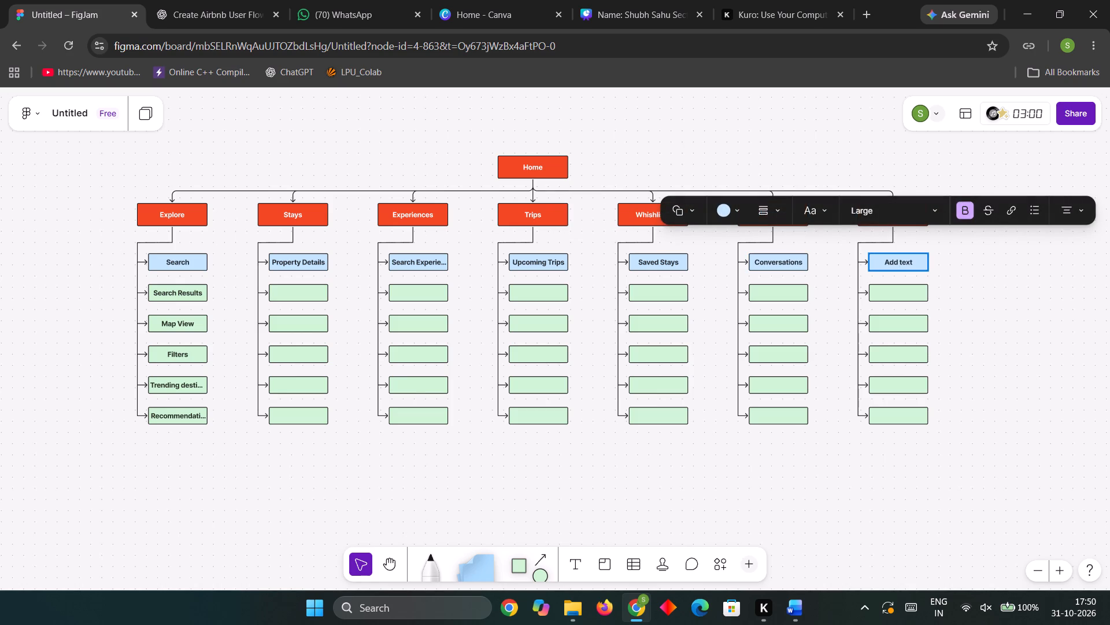
type("Account")
key("space")
type("Settings")
key("BackSpace")
key("s")
left_click(982, 279)
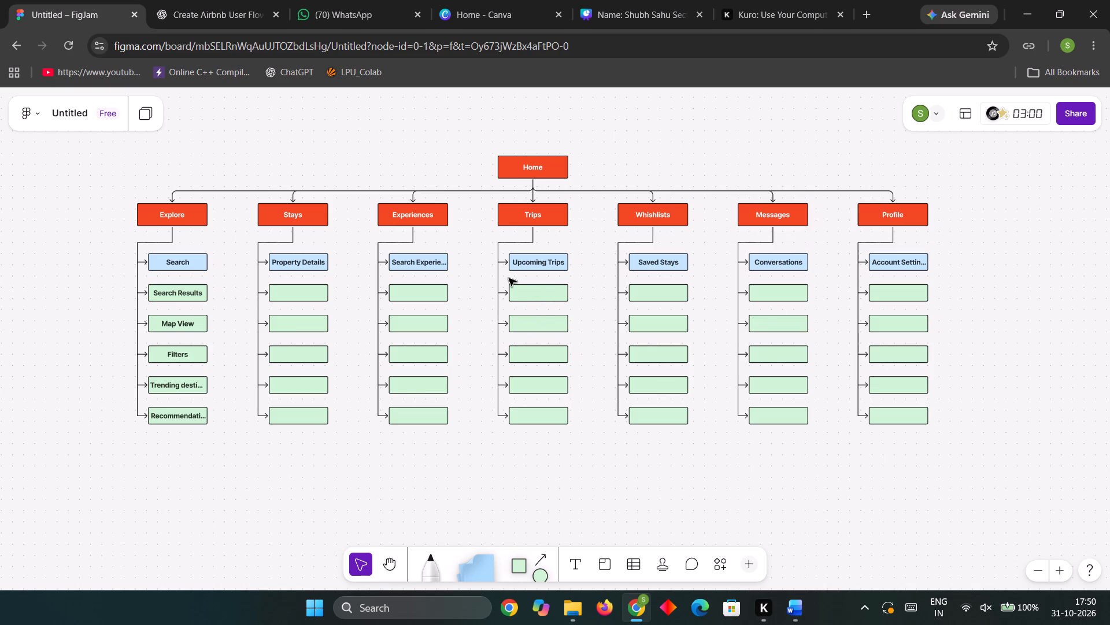
Label the first green box under Stays, beginning with "Photos &".
left_click(302, 293)
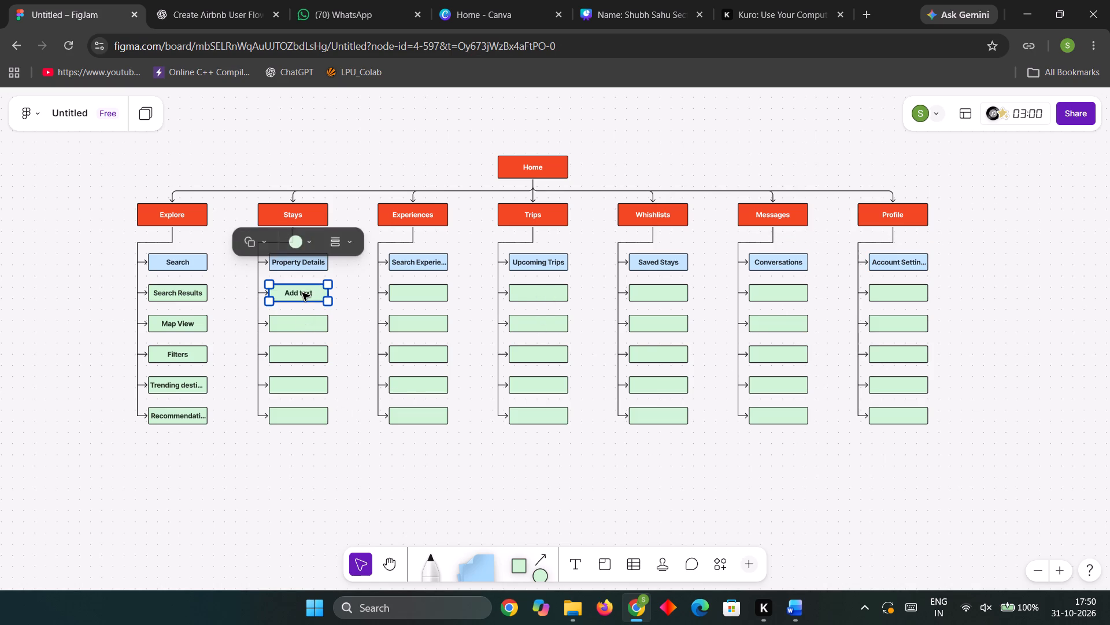
left_click(302, 293)
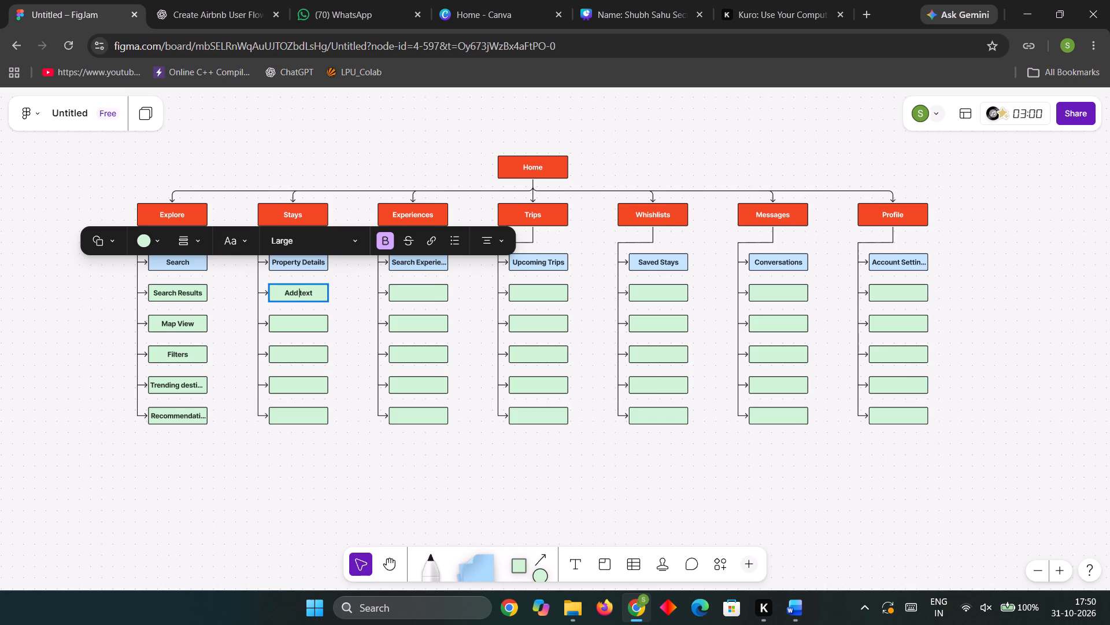
key("shift+p")
type("hotos")
key("space")
key("shift+ampersand")
key("space")
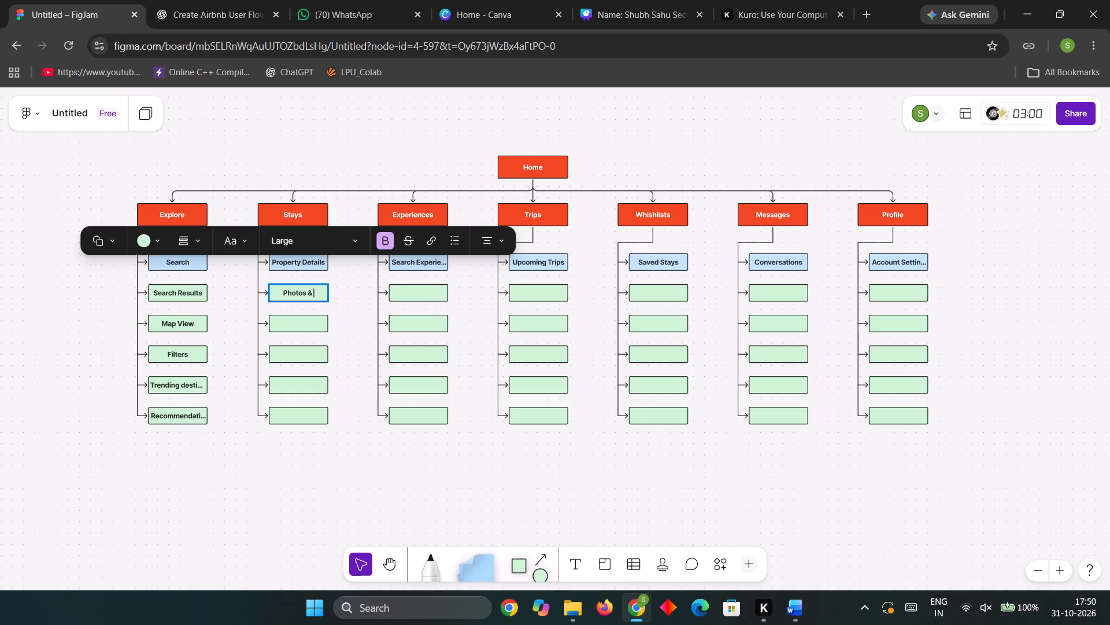
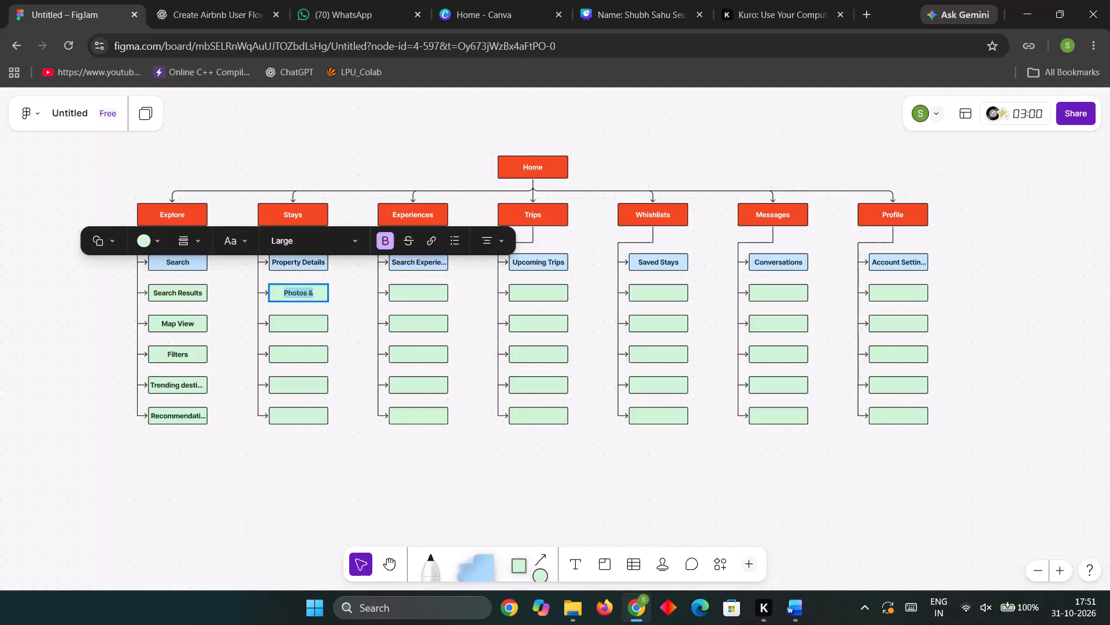
Complete the label of the first green box under Stays so it reads "Photos & Videos".
left_click(314, 293)
key("space")
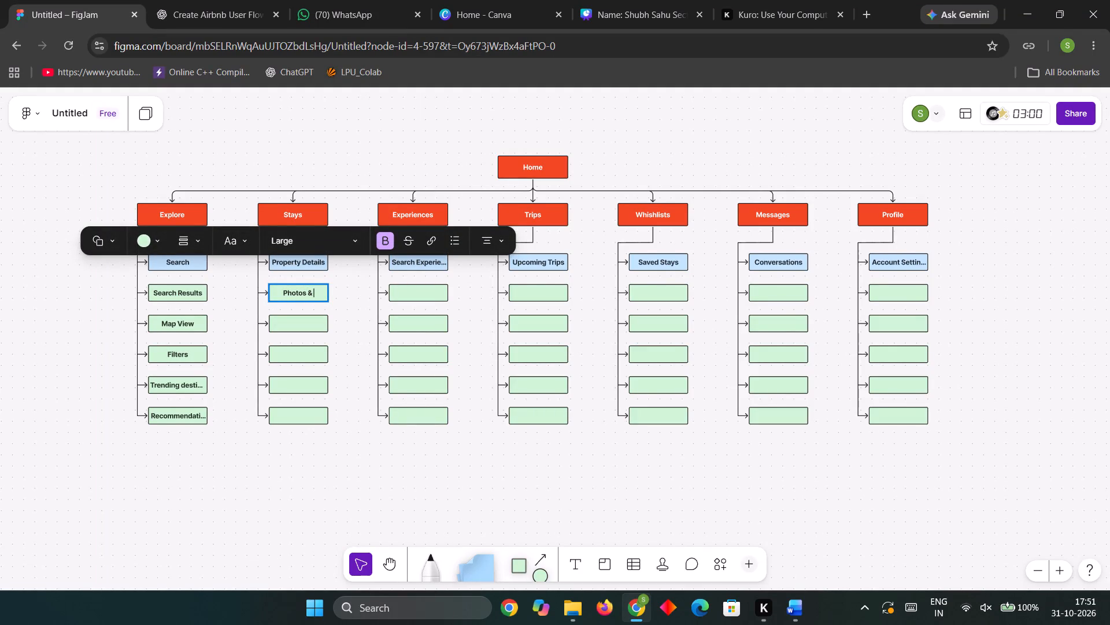
key("shift+v")
type("ideos")
Label the second green box under Stays "Amenities" and the third one "Reviews".
left_click(309, 323)
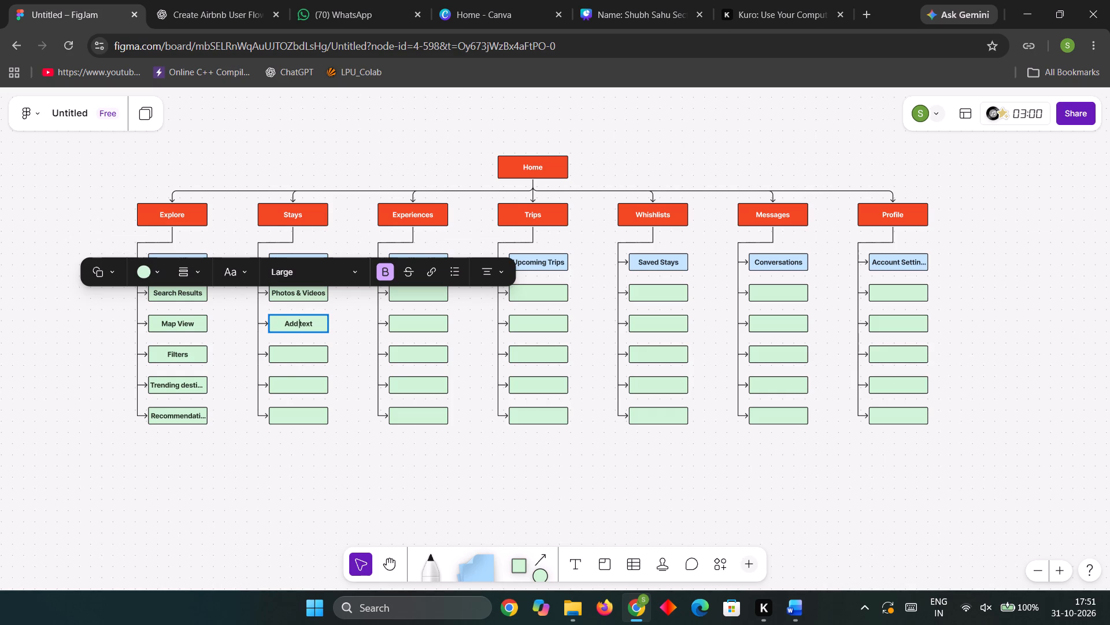
key("shift+a")
type("menities")
left_click(299, 355)
type("Re")
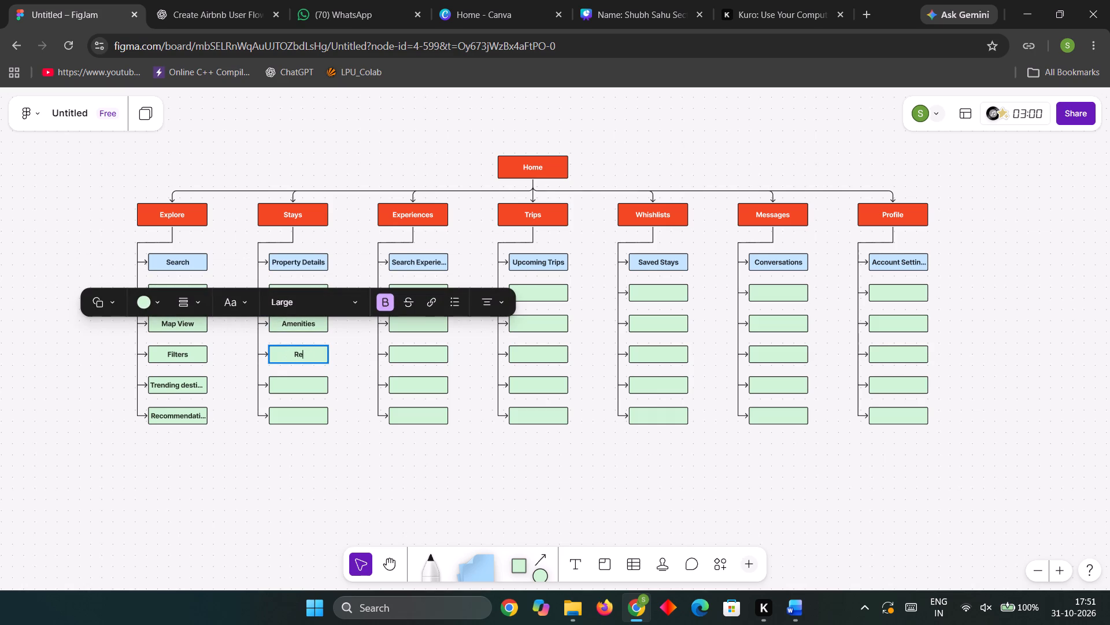
type("views")
Replace the text of the fourth green box under Explore with "Recommendations".
left_click(190, 388)
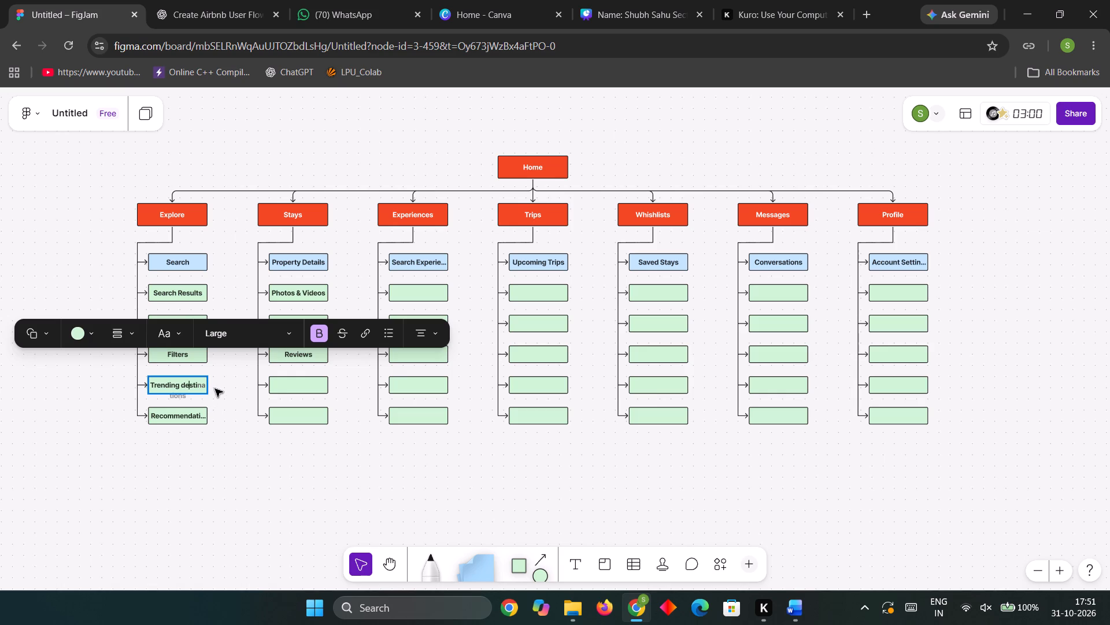
key("ctrl+a")
key("BackSpace")
type("Re")
type("commendations")
Delete the fifth green box at the bottom of the Explore column.
left_click(225, 425)
left_click(203, 417)
key("BackSpace")
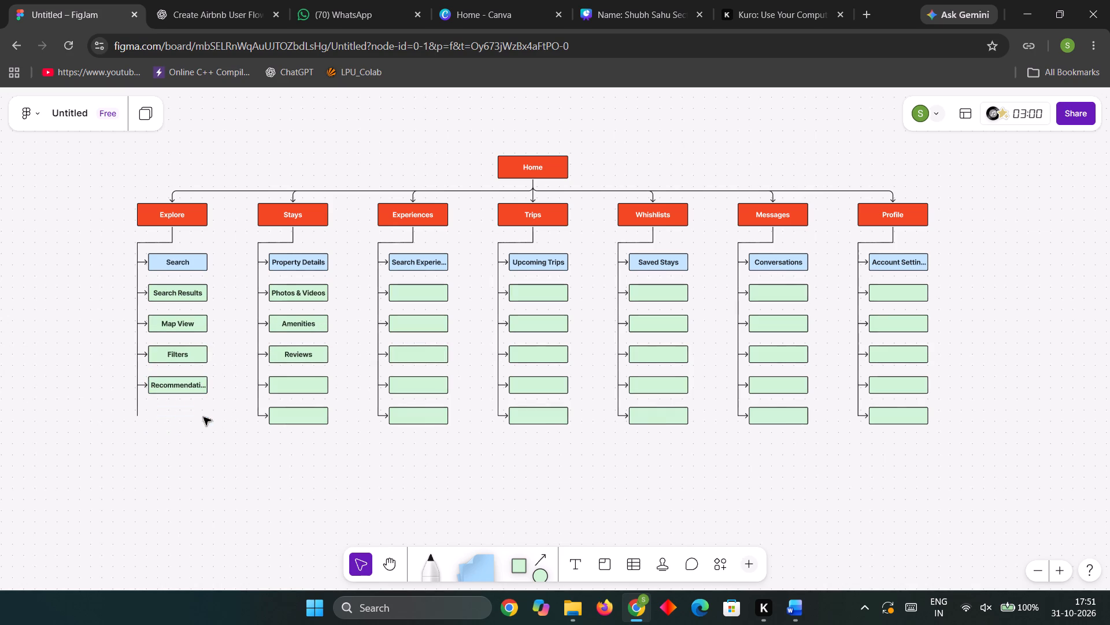
Shorten the vertical connector line under Explore so it ends level with the "Recommendations" box.
left_click(140, 414)
left_click_drag(139, 415, 139, 416)
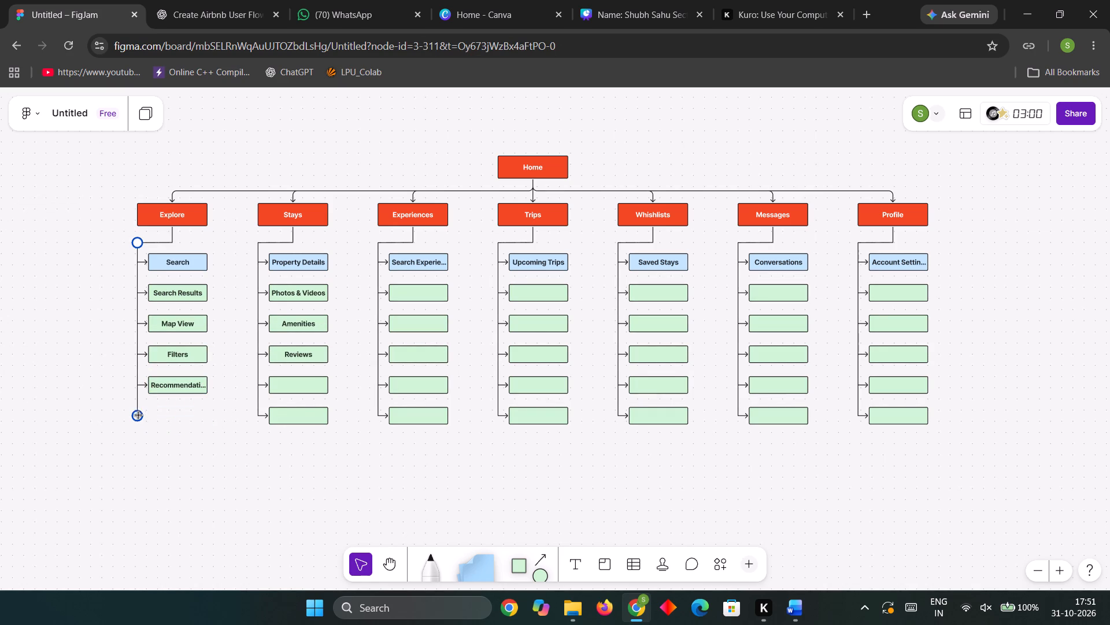
left_click_drag(139, 416, 139, 390)
left_click(165, 432)
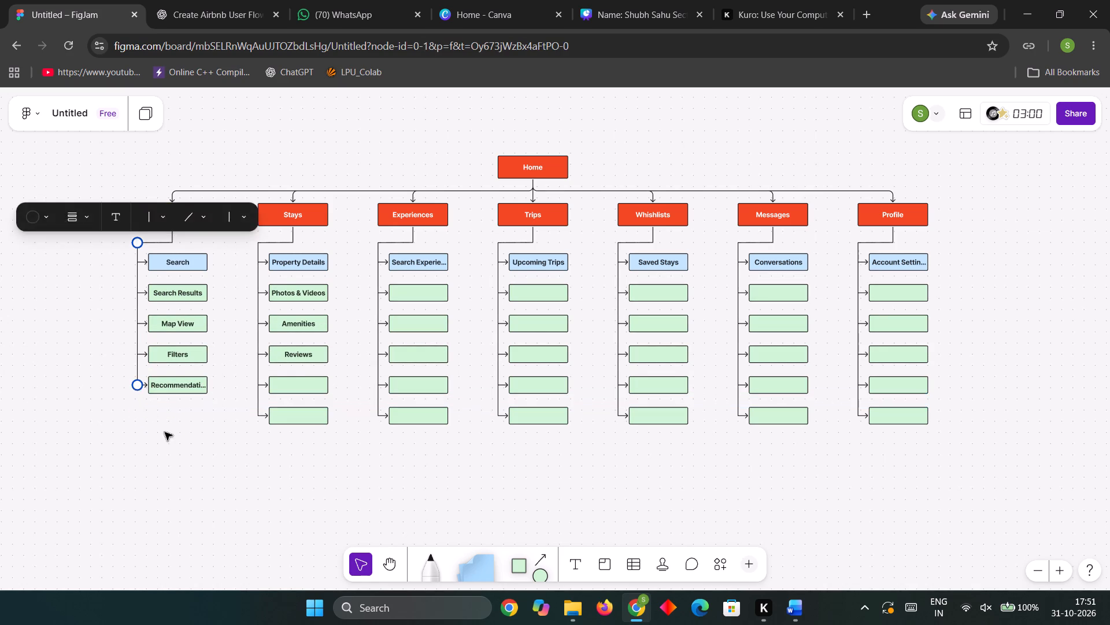
Label the fourth green box under Stays "Availability" and the fifth one "Pricing".
left_click(309, 391)
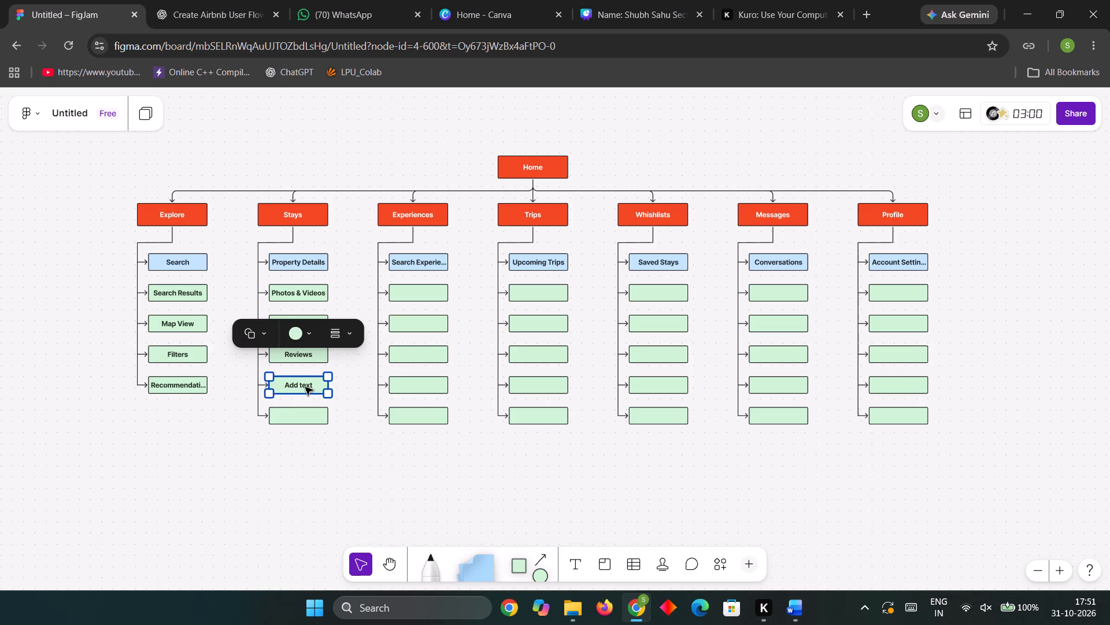
left_click(305, 387)
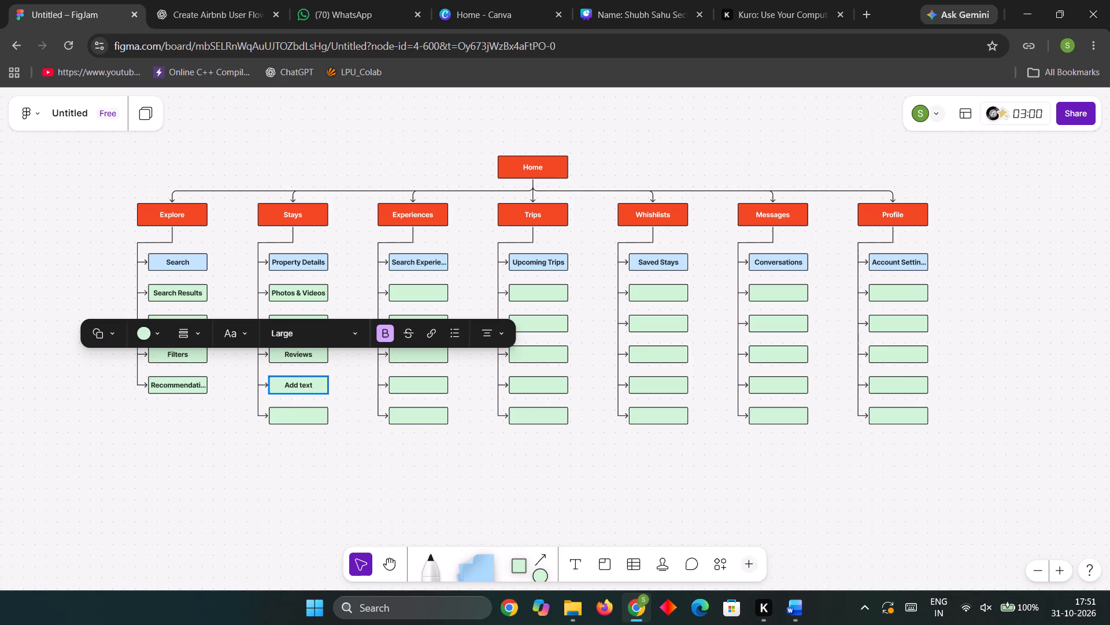
key("shift+a")
type("va")
key("i")
key("l")
type("ability")
left_click(295, 421)
key("shift+p")
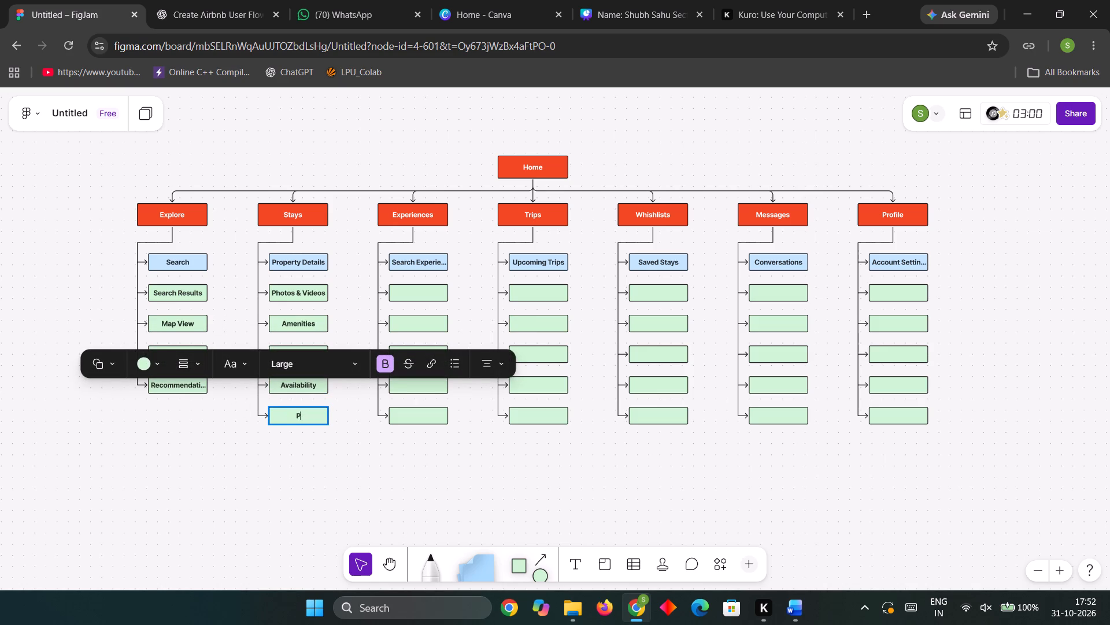
type("ricing")
left_click(414, 489)
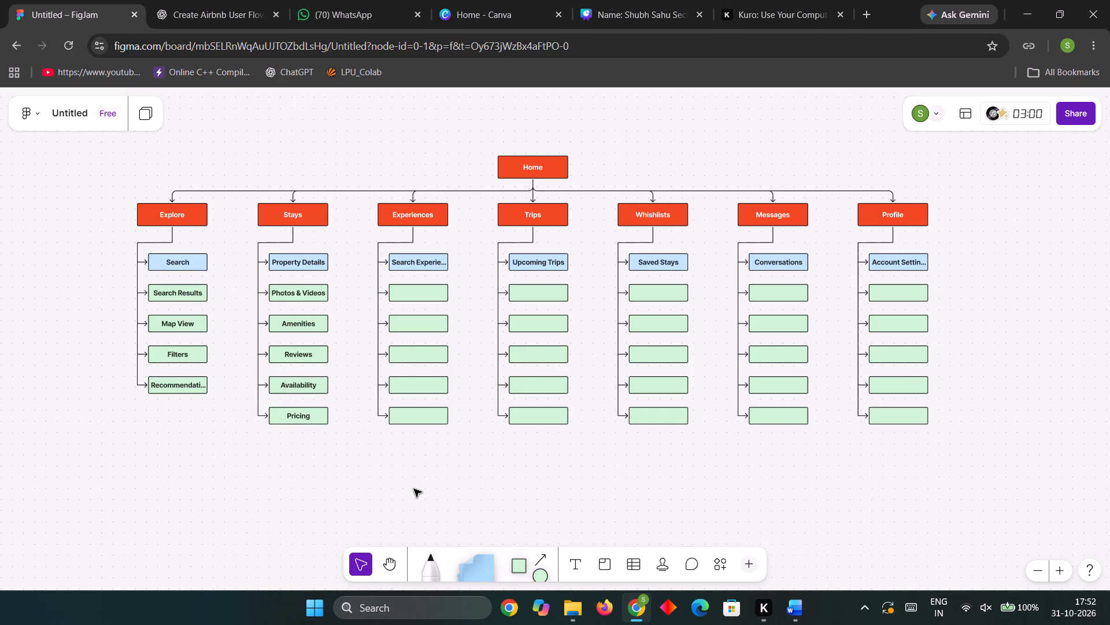
Label the first green box under Experiences "Experience Details".
left_click(420, 297)
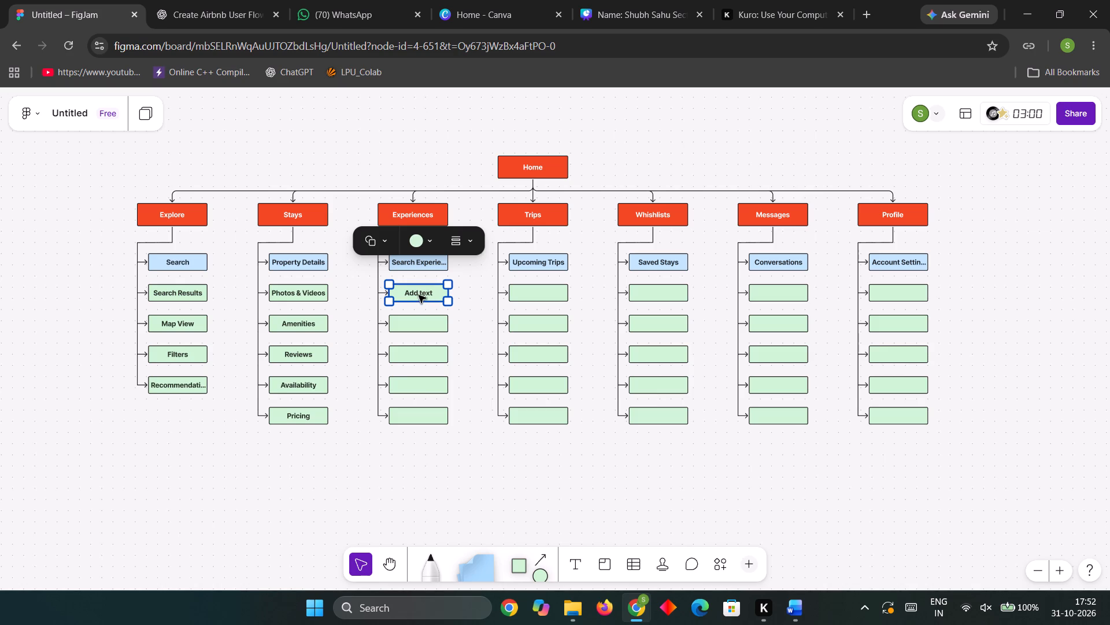
left_click(419, 293)
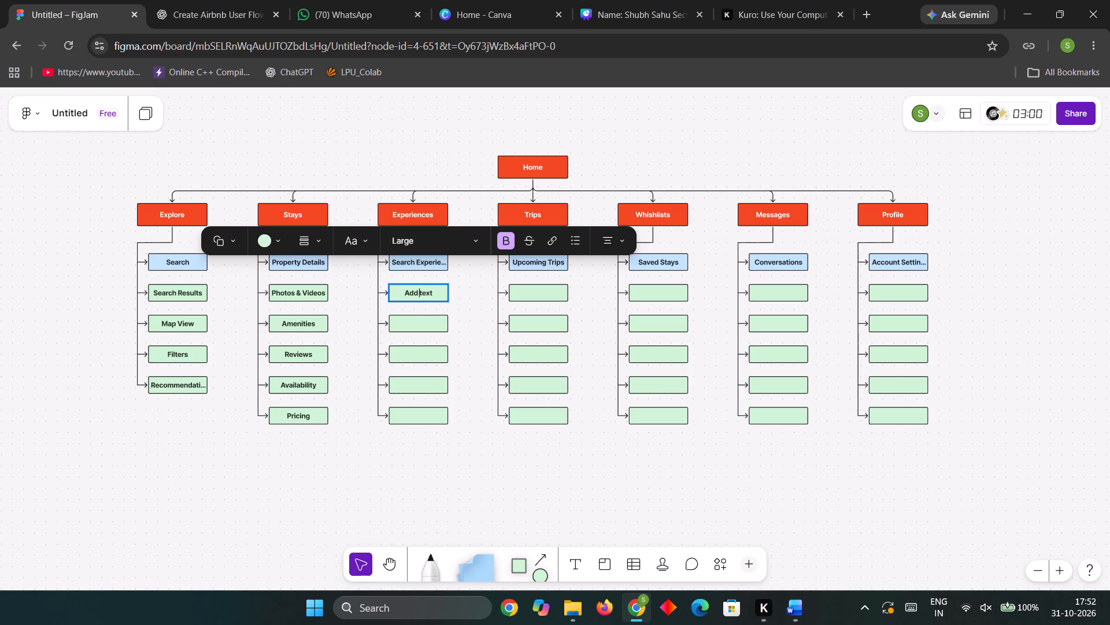
type("Exp")
type("erience")
key("space")
type("Details")
Label the second green box under Experiences "Reviews" and the third one "Host Information".
left_click(419, 325)
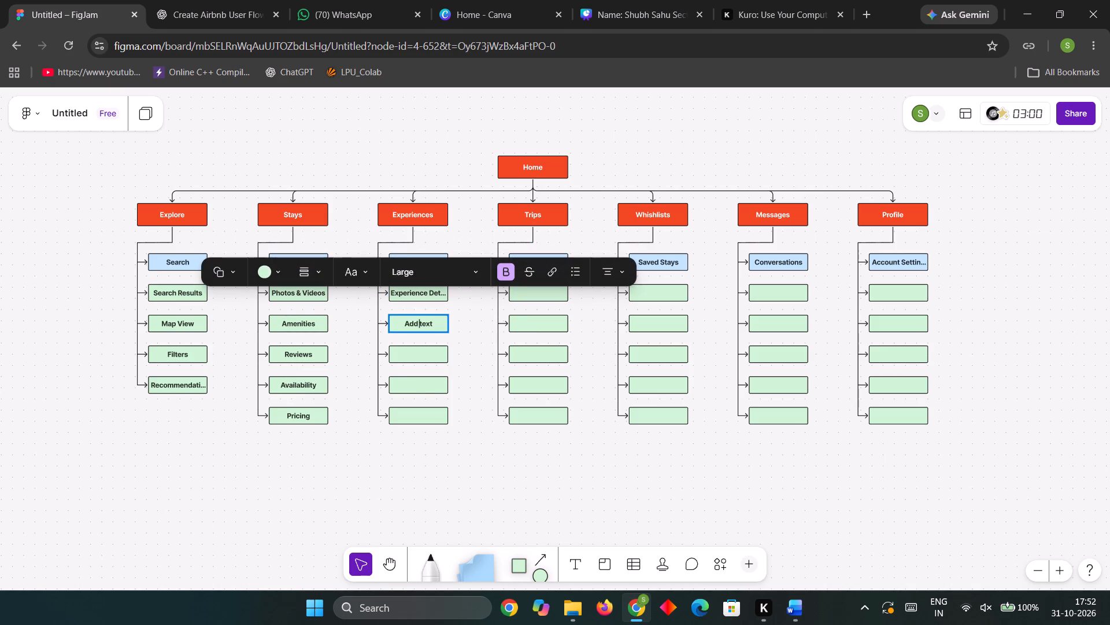
type("Reviews")
left_click(416, 358)
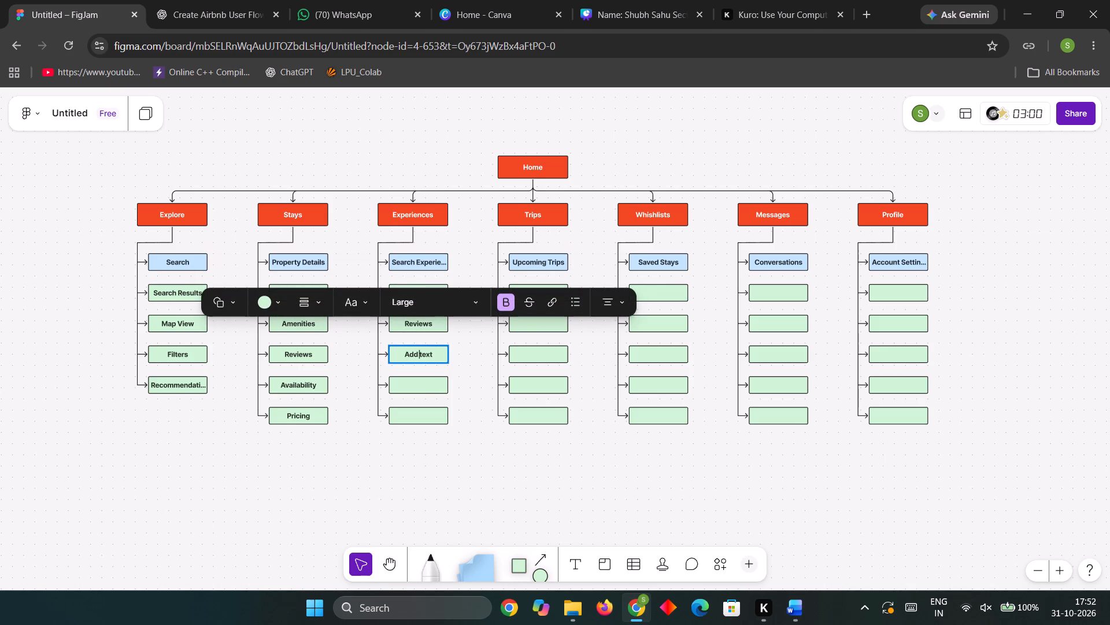
type("Host")
key("space")
type("Information")
Label the fourth green box under Experiences "Booking" and the fifth one "Similar Experience".
left_click(410, 381)
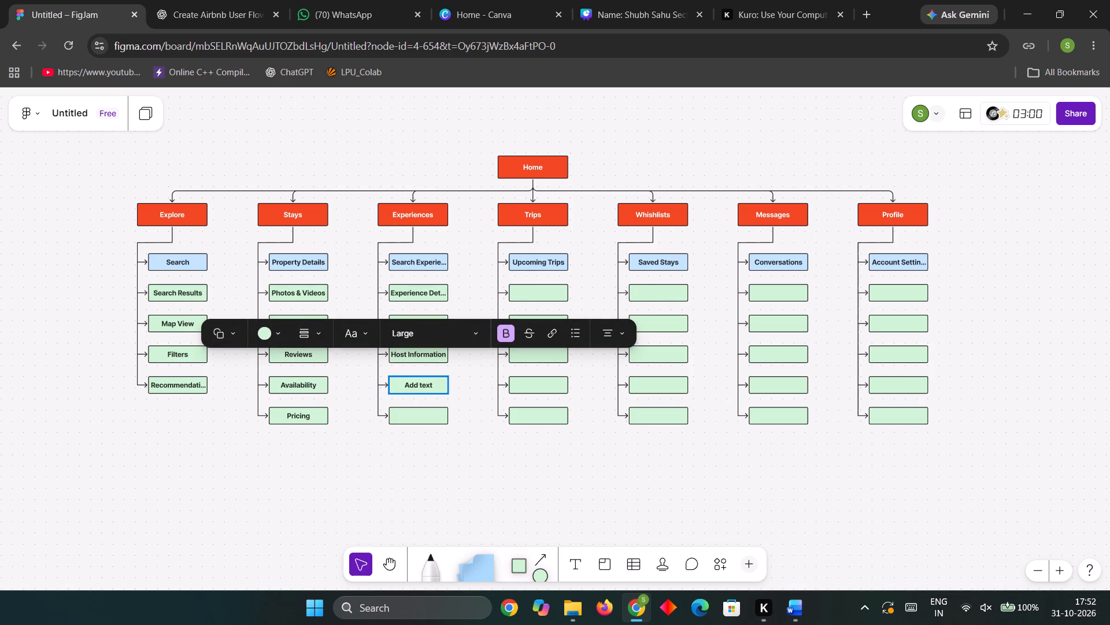
left_click(416, 384)
type("Booking")
left_click(423, 419)
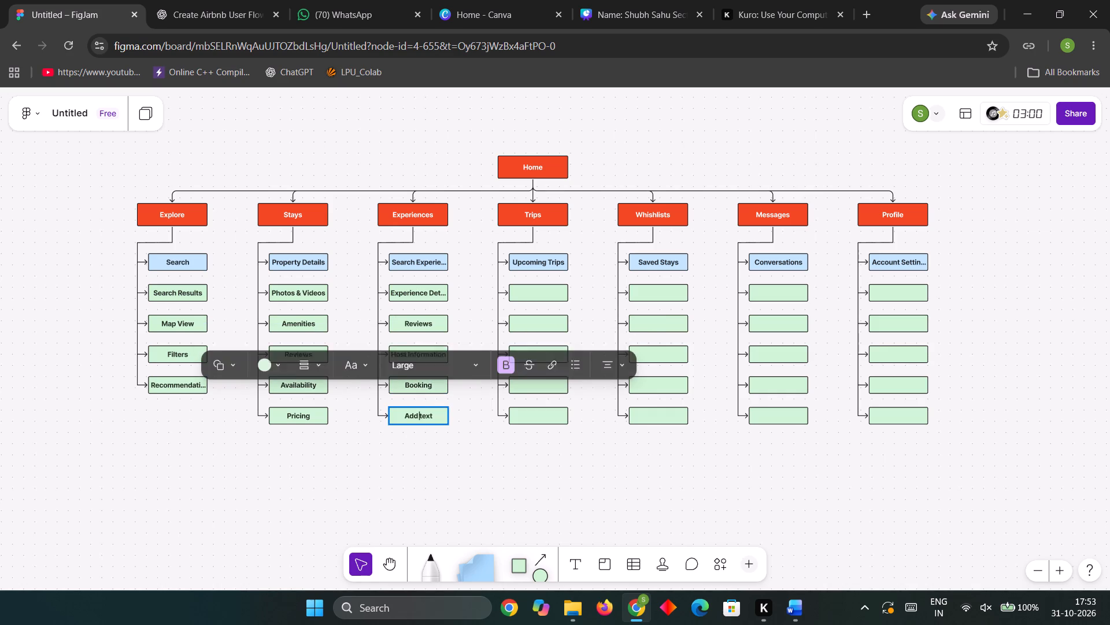
key("shift+s")
type("imilar")
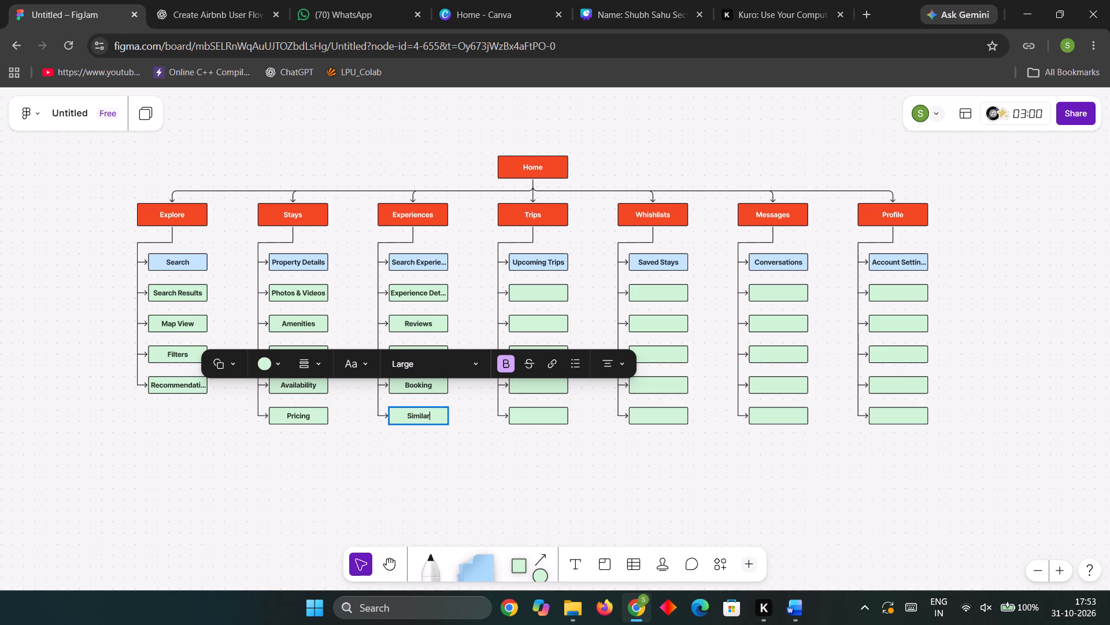
key("space")
type("Experience")
Label the first green box under Trips "Trip Details".
left_click(537, 296)
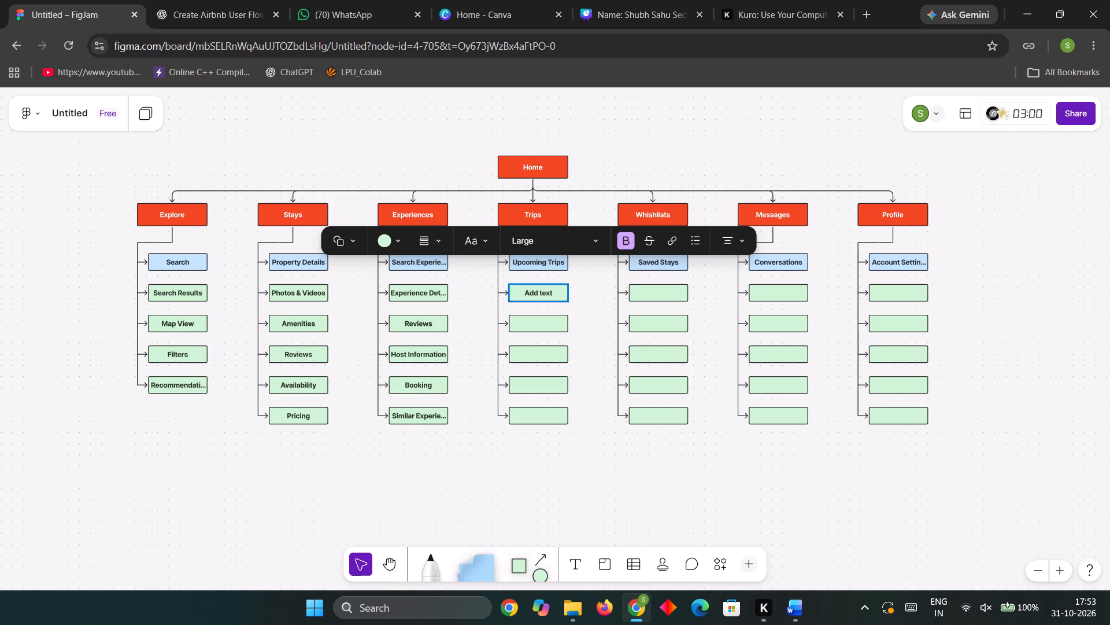
type("Trip")
key("space")
type("Details")
Label the second green box under Trips "Modify / Cancel".
left_click(546, 326)
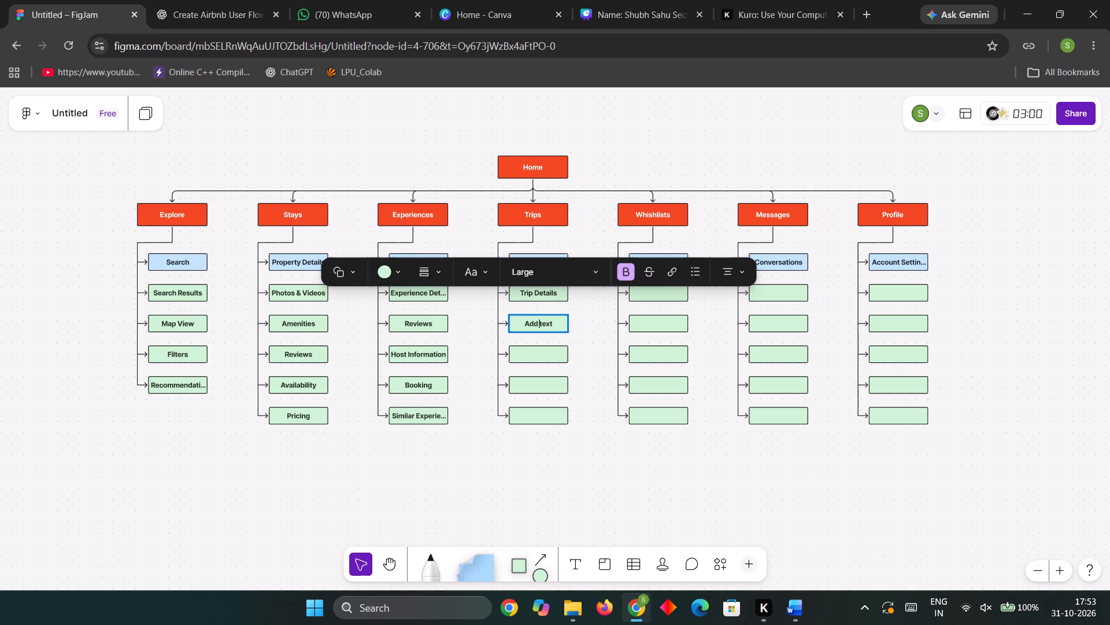
type("Modify")
key("slash")
key("BackSpace")
key("space")
type("?]")
key("BackSpace")
key("BackSpace")
type("/ Cance")
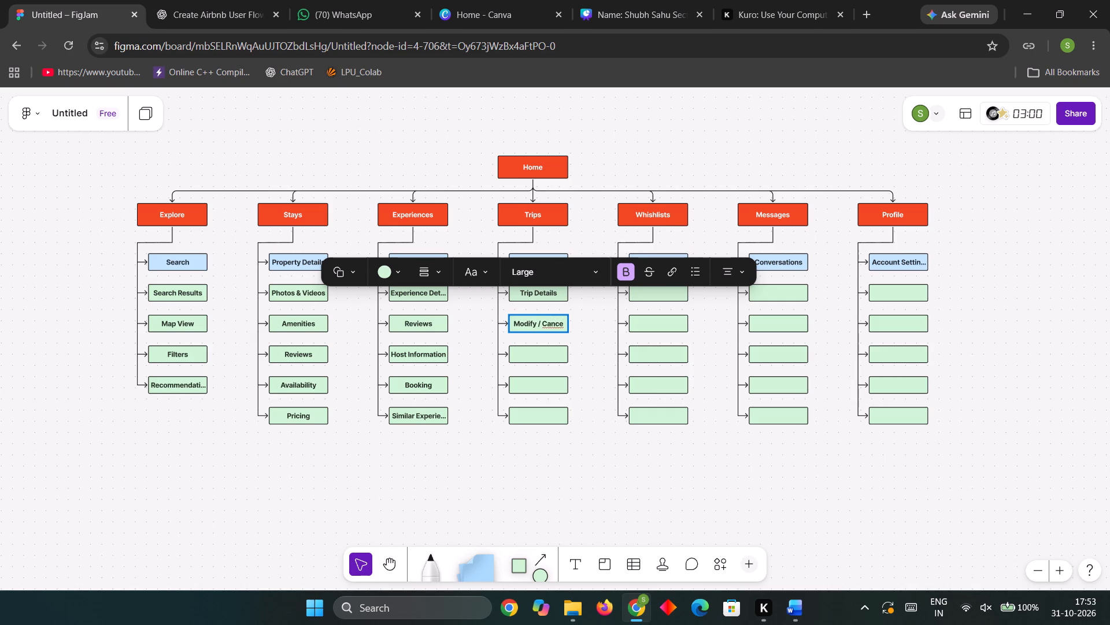
key("l")
Label the third green box under Trips "Past Trips" and the fourth one "Cancelled Trips".
left_click(536, 355)
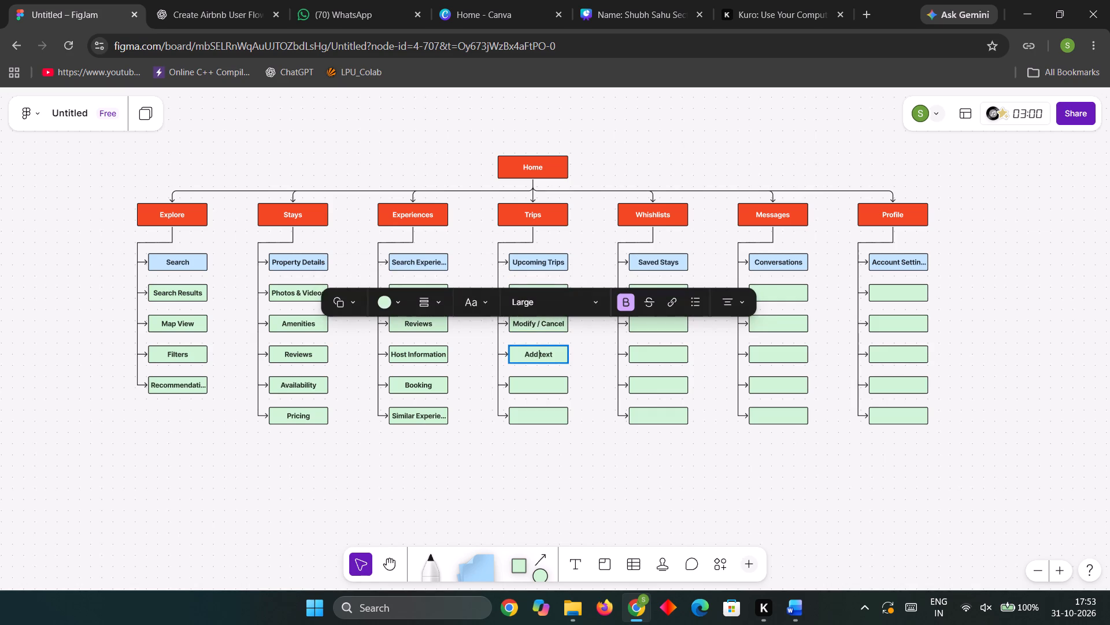
key("shift+p")
type("ast")
key("space")
type("Trips")
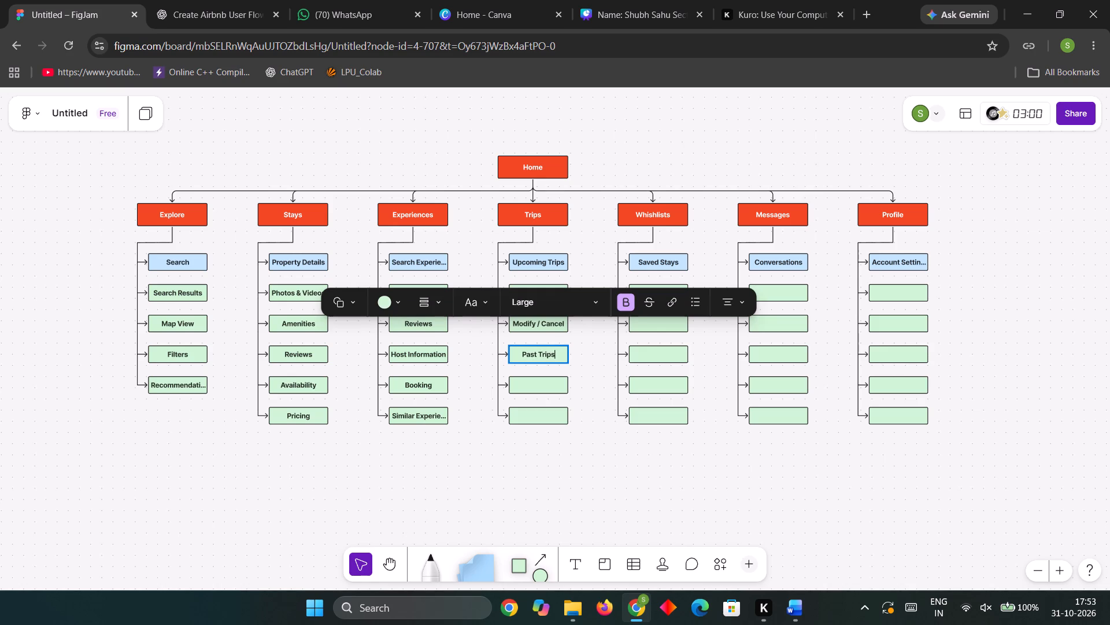
left_click(543, 389)
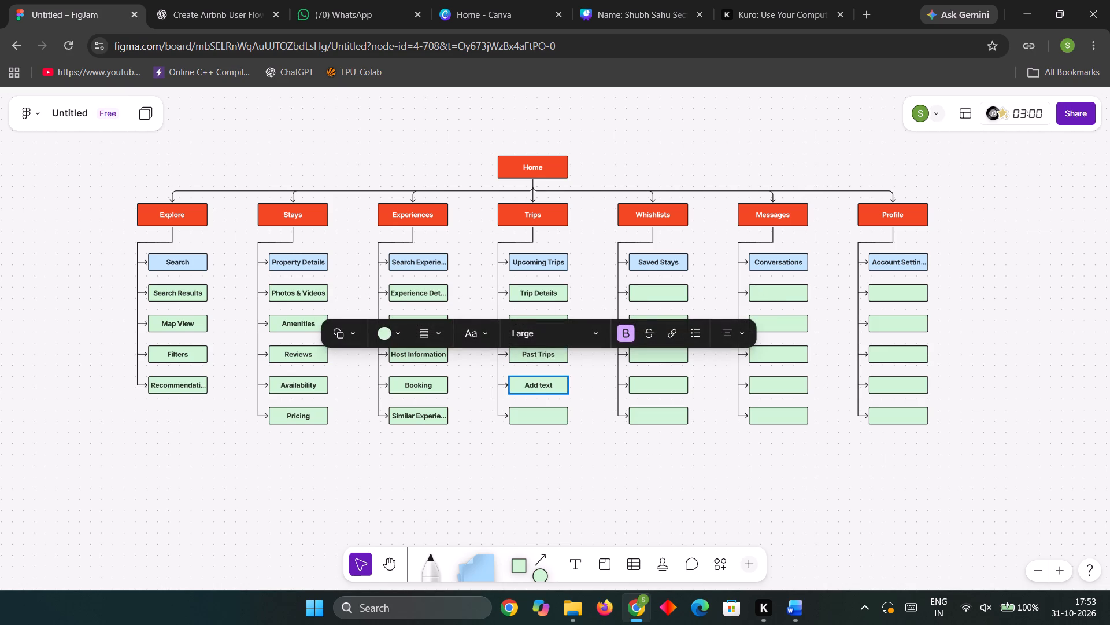
type("Cancelled")
key("space")
type("Tr")
type("ips")
left_click(589, 491)
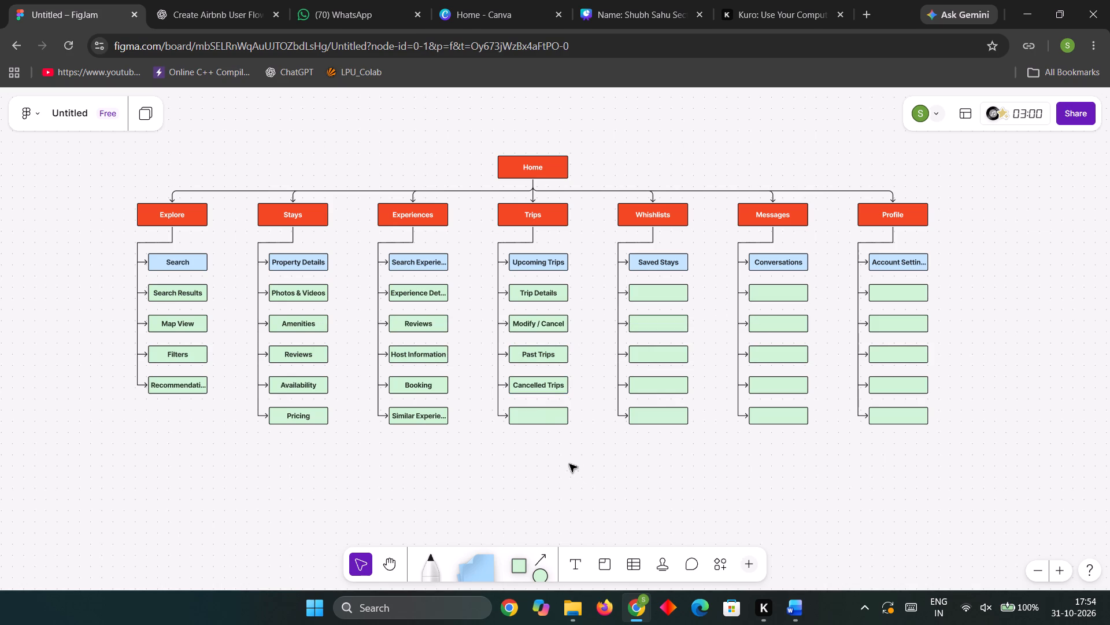
Delete the empty fifth green box under Trips and shorten the section's vertical connector line to end level with Cancelled Trips.
left_click(546, 421)
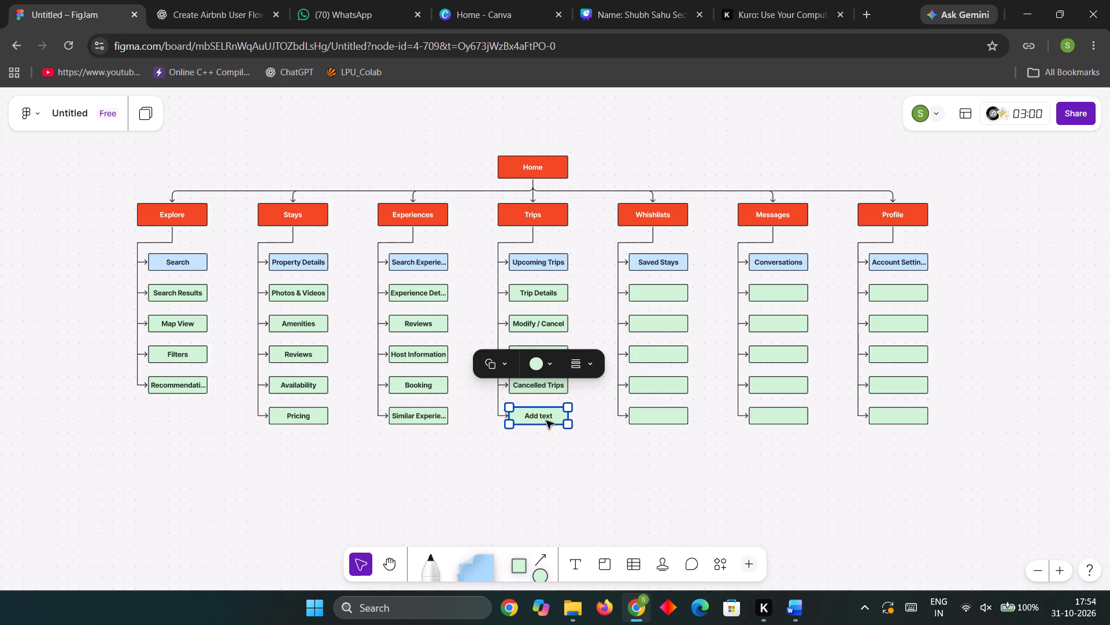
key("BackSpace")
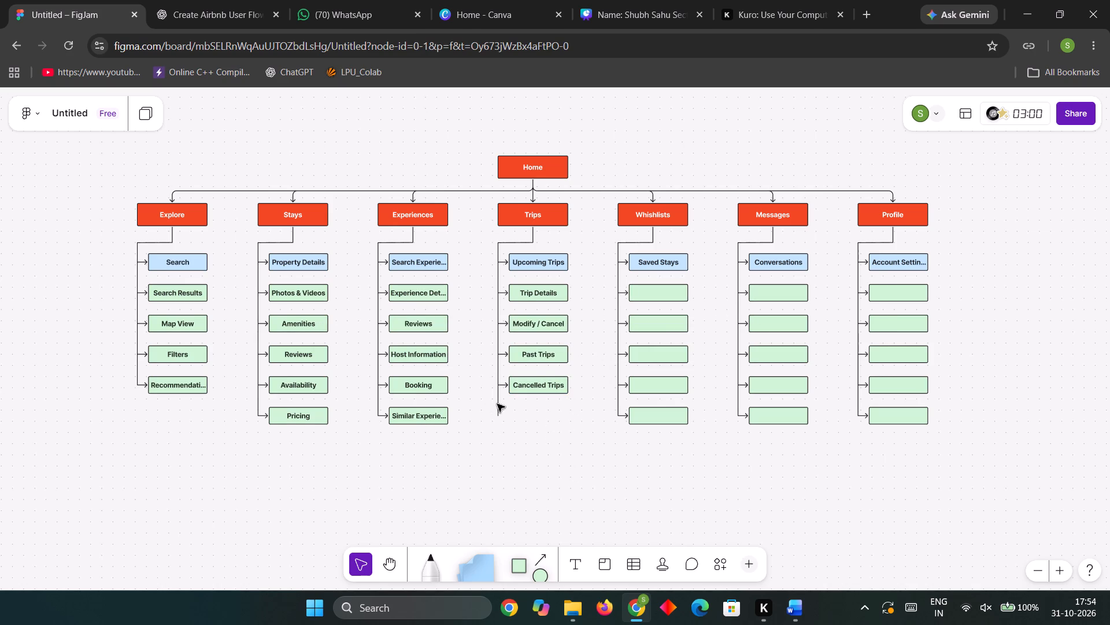
left_click(499, 404)
left_click_drag(501, 421, 499, 408)
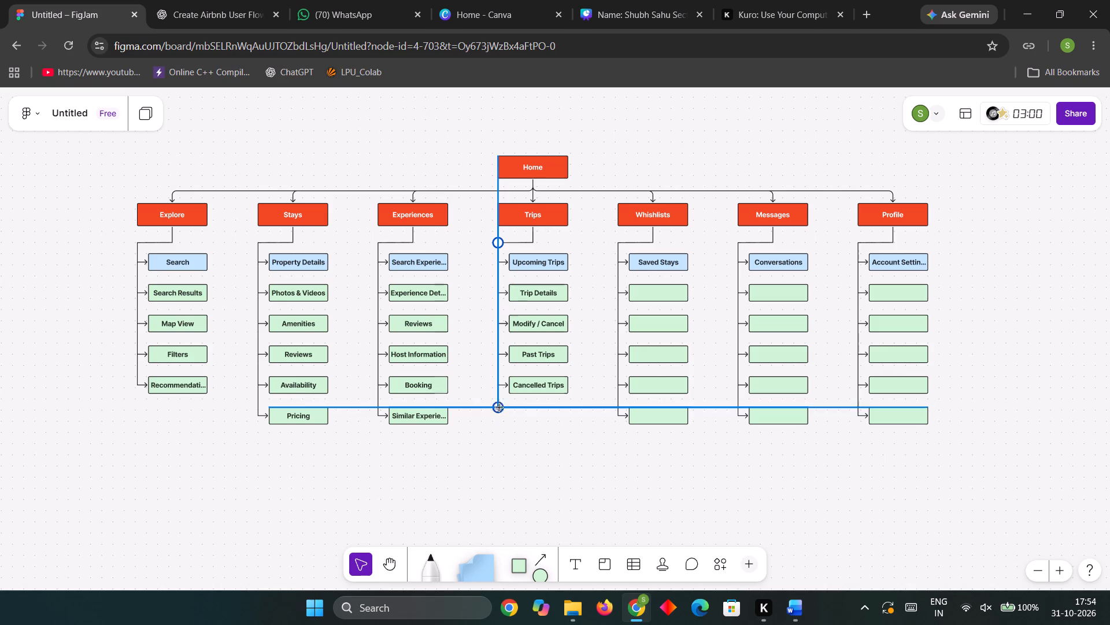
left_click_drag(499, 408, 499, 392)
left_click(536, 435)
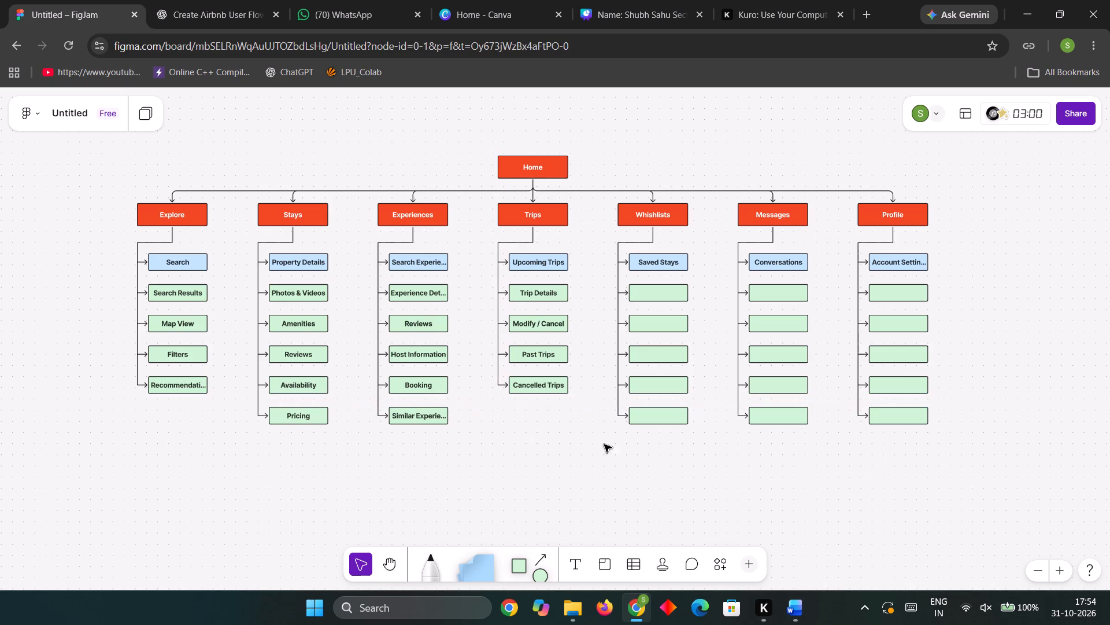
Label the first green box under Whishlists "View List" and the second one "Manage Wishlist".
left_click(664, 295)
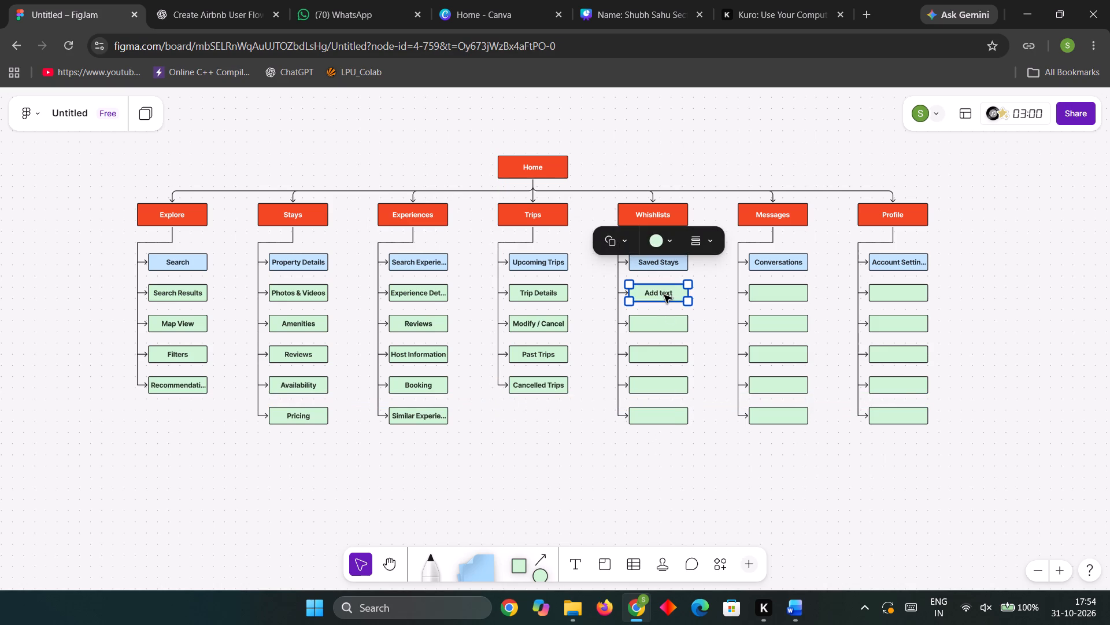
left_click(664, 295)
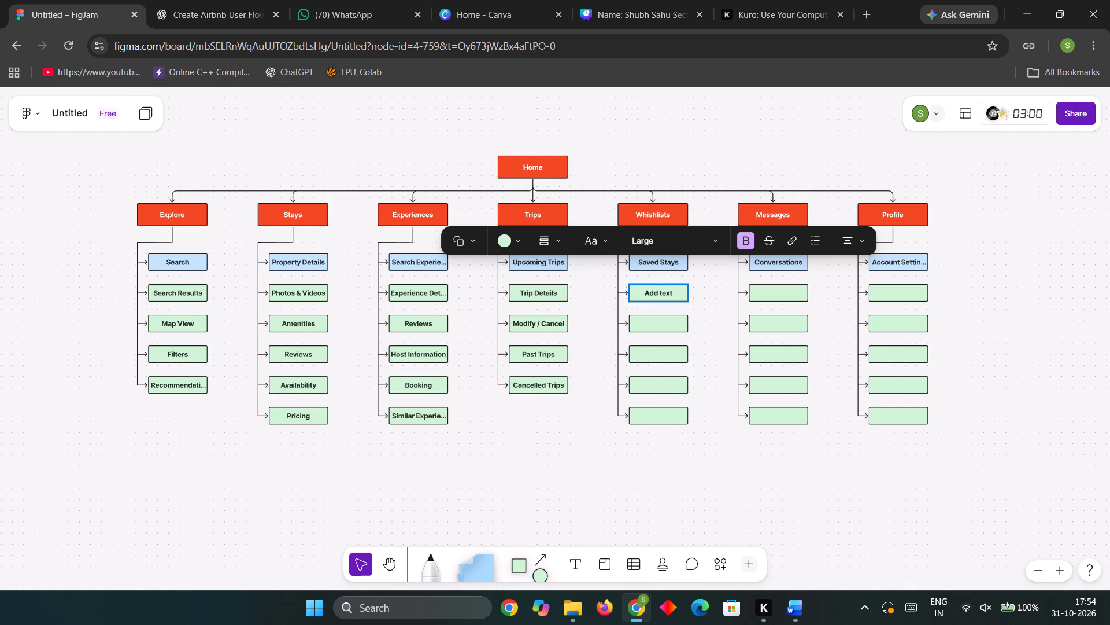
type("View List")
double_click(660, 325)
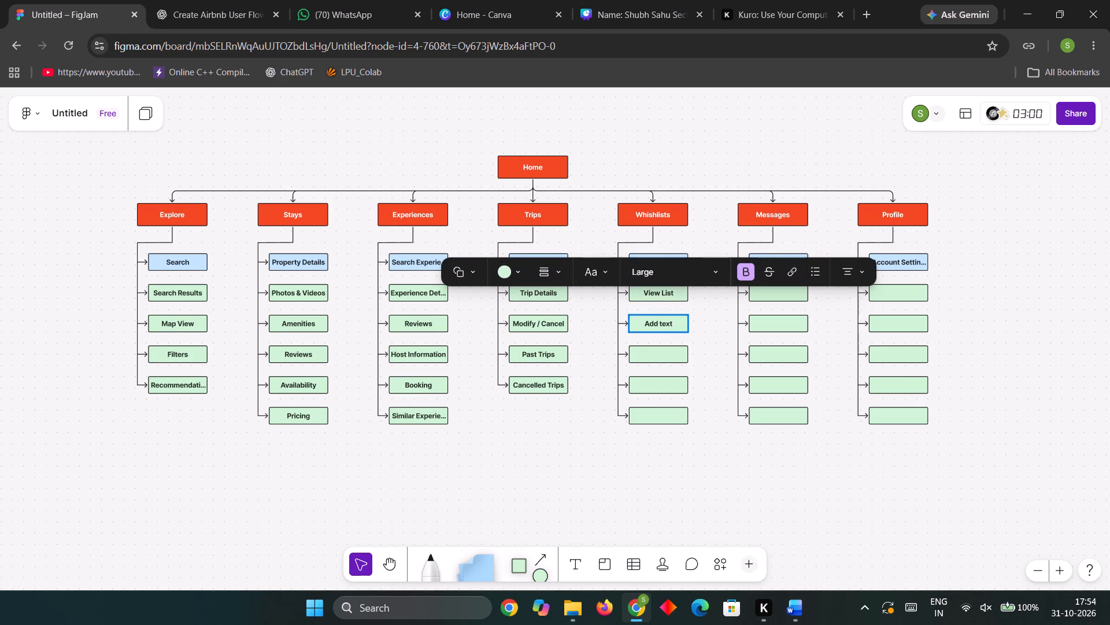
type("Manage")
key("space")
type("Wish")
type("list")
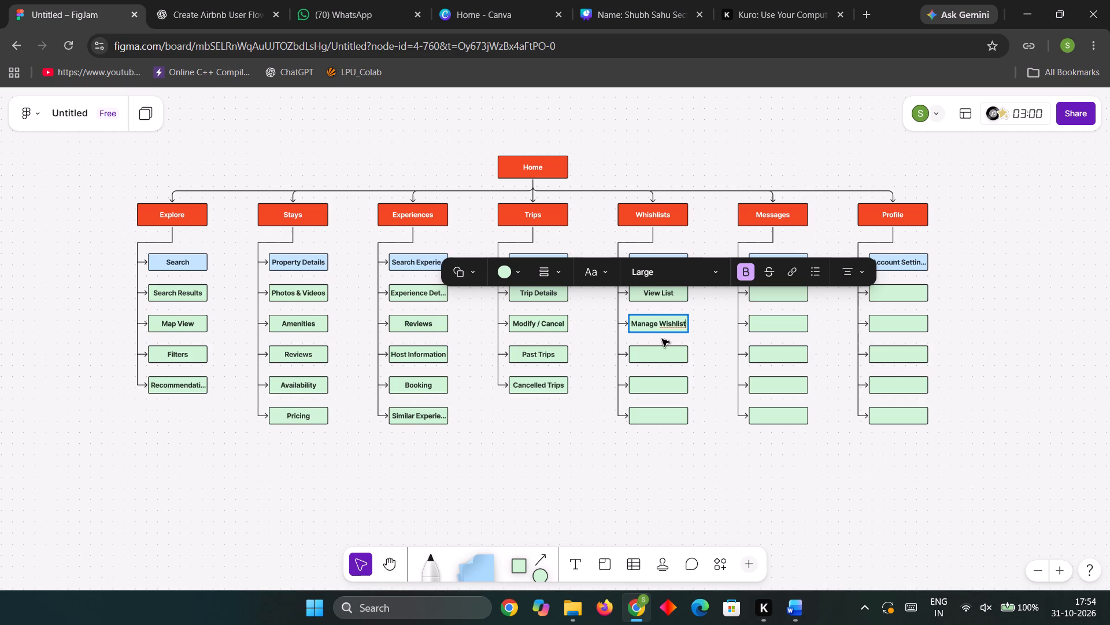
Label the third green box under Whishlists "Share Wishlist".
left_click(661, 350)
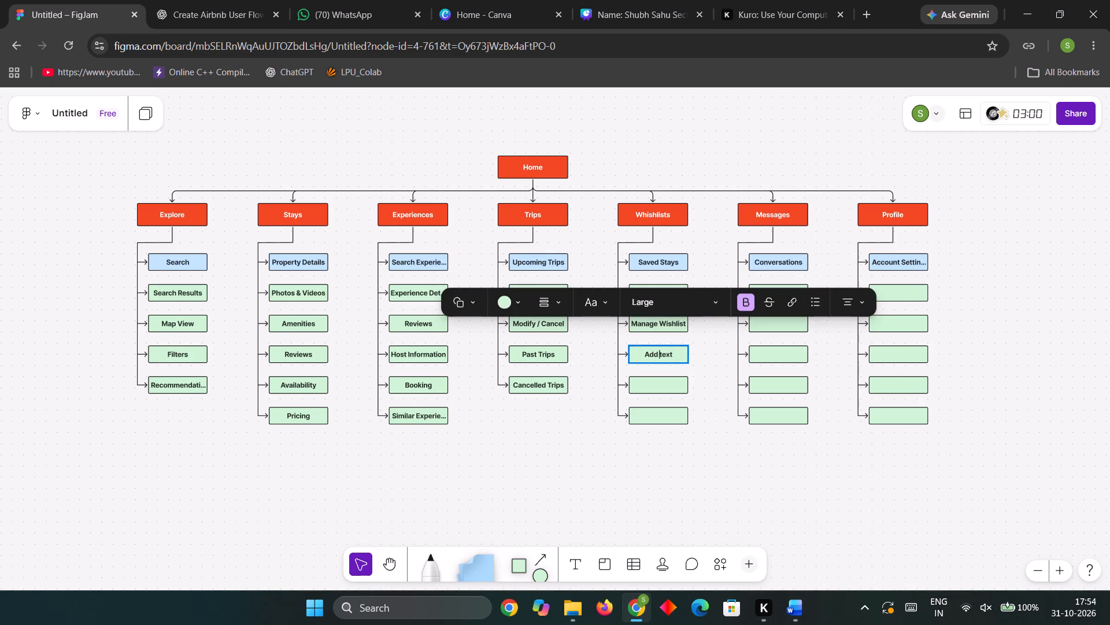
type("Share")
key("space")
type("Wishlist")
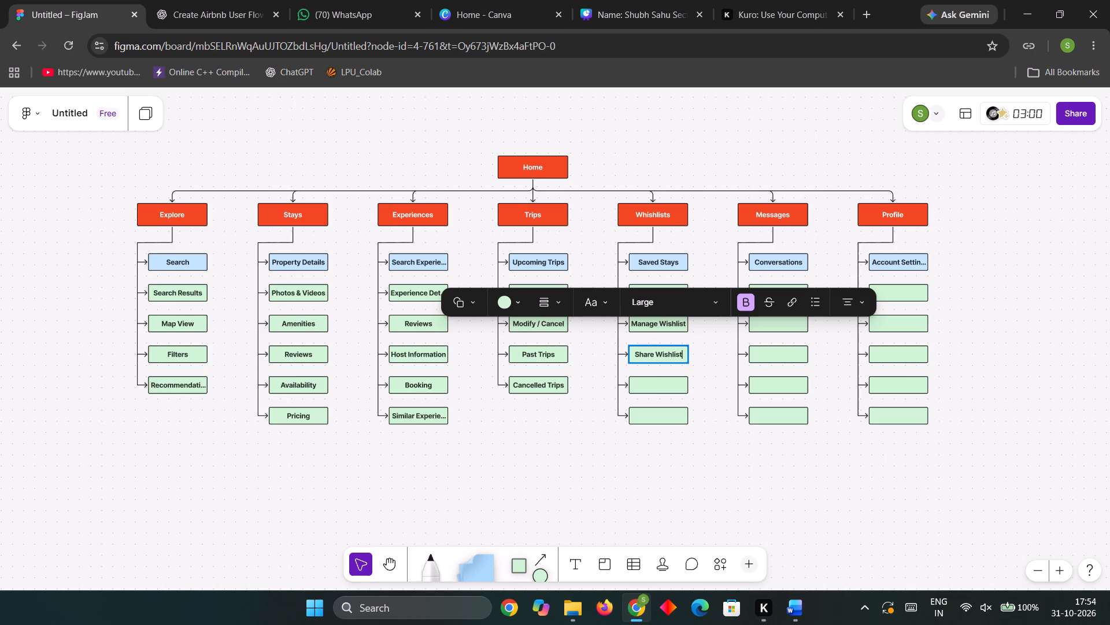
Delete the two empty green boxes below Share Wishlist in the Whishlists section.
left_click(683, 416)
left_click(704, 422)
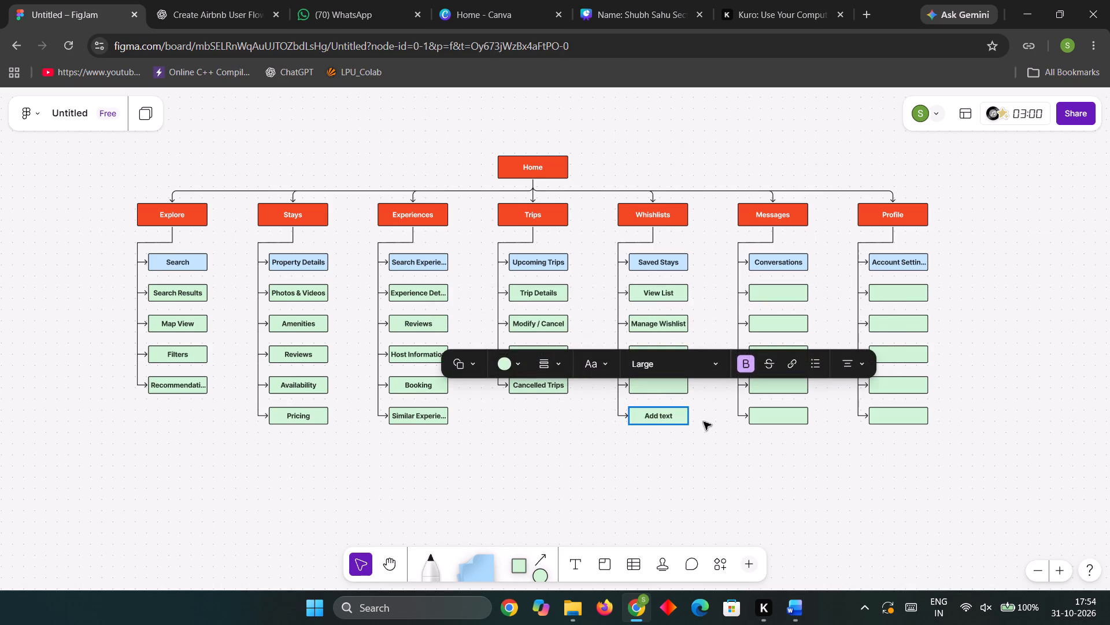
left_click(675, 410)
key("BackSpace")
left_click(672, 393)
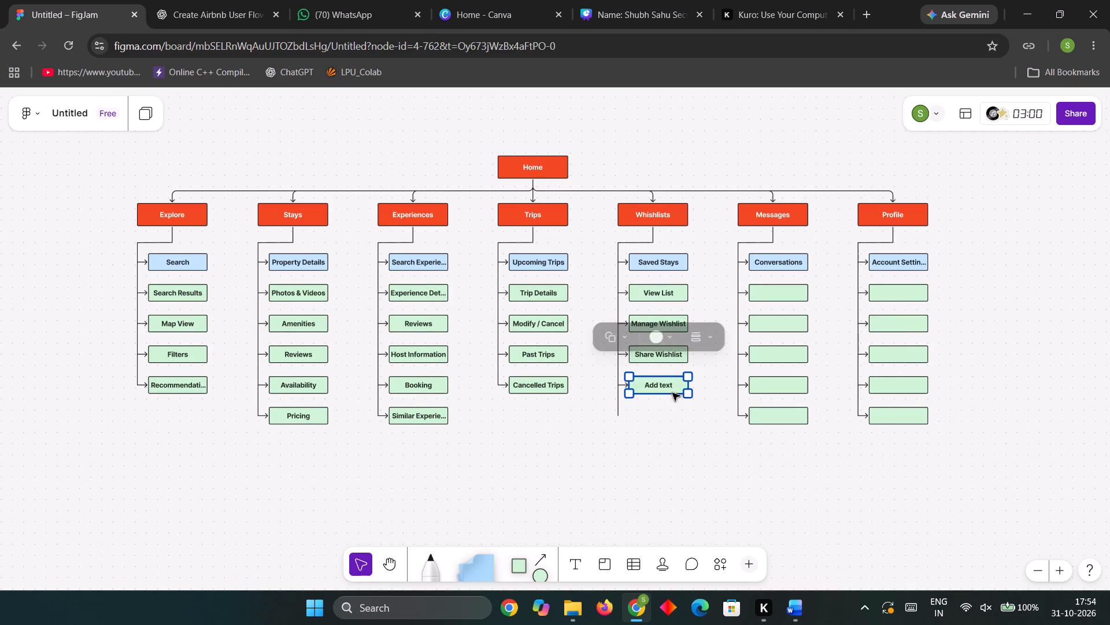
key("BackSpace")
Shorten the vertical connector line under Whishlists so that it ends level with Share Wishlist.
left_click(621, 406)
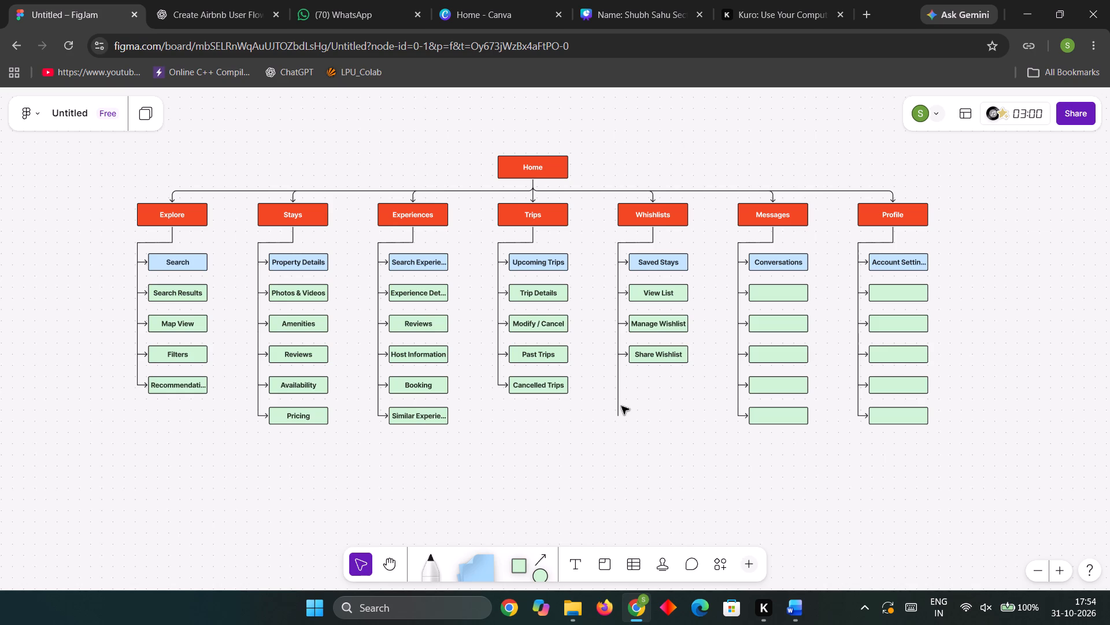
left_click(617, 405)
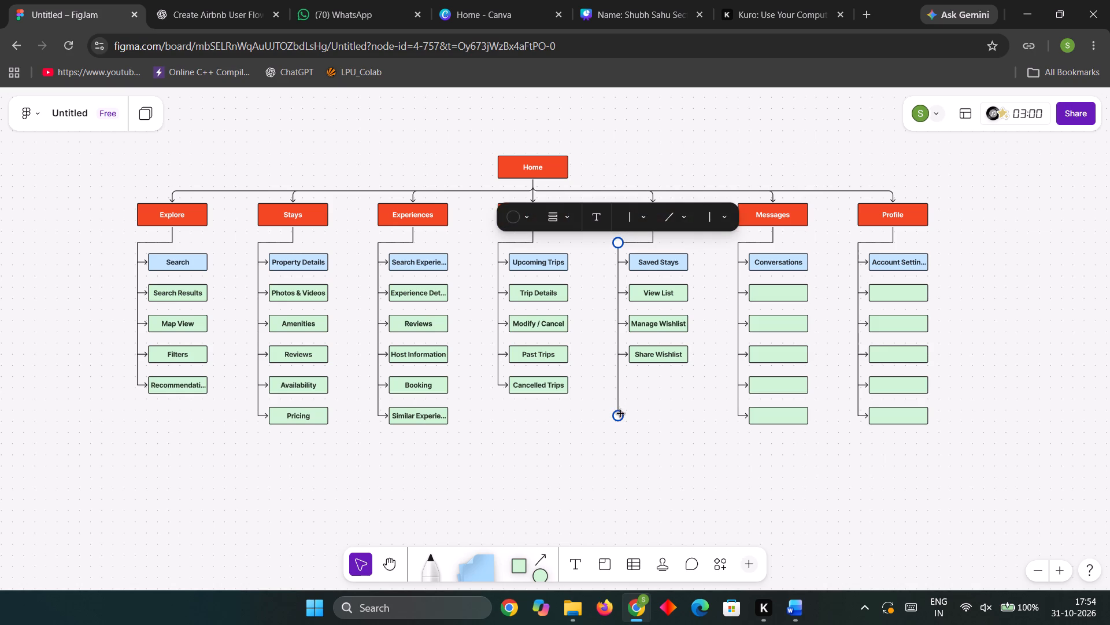
left_click_drag(621, 415, 620, 358)
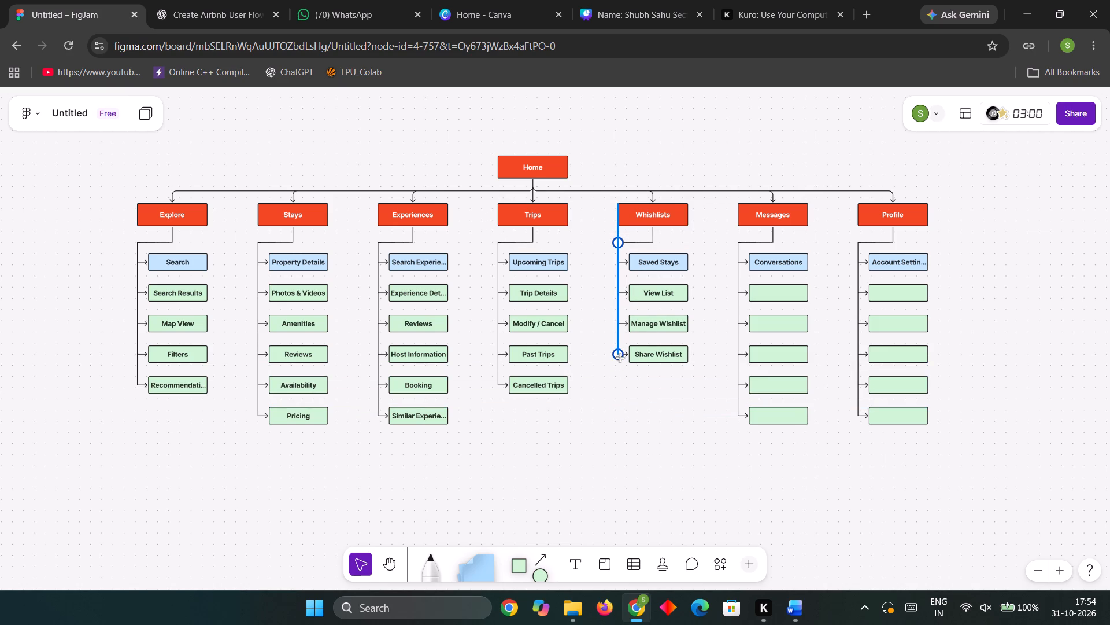
Adjust the lower end of the Whishlists vertical connector line to sit level with the Share Wishlist arrow.
left_click_drag(620, 358, 620, 355)
left_click(721, 433)
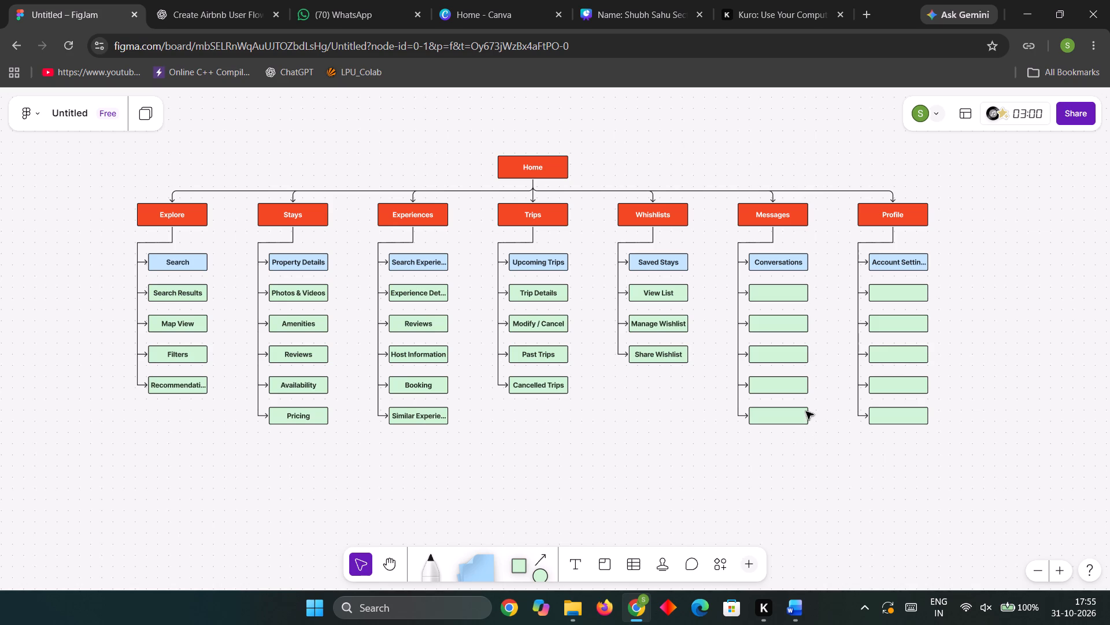
Label the first green box under Messages "Host Messages" and the second one "Support Messages".
double_click(772, 293)
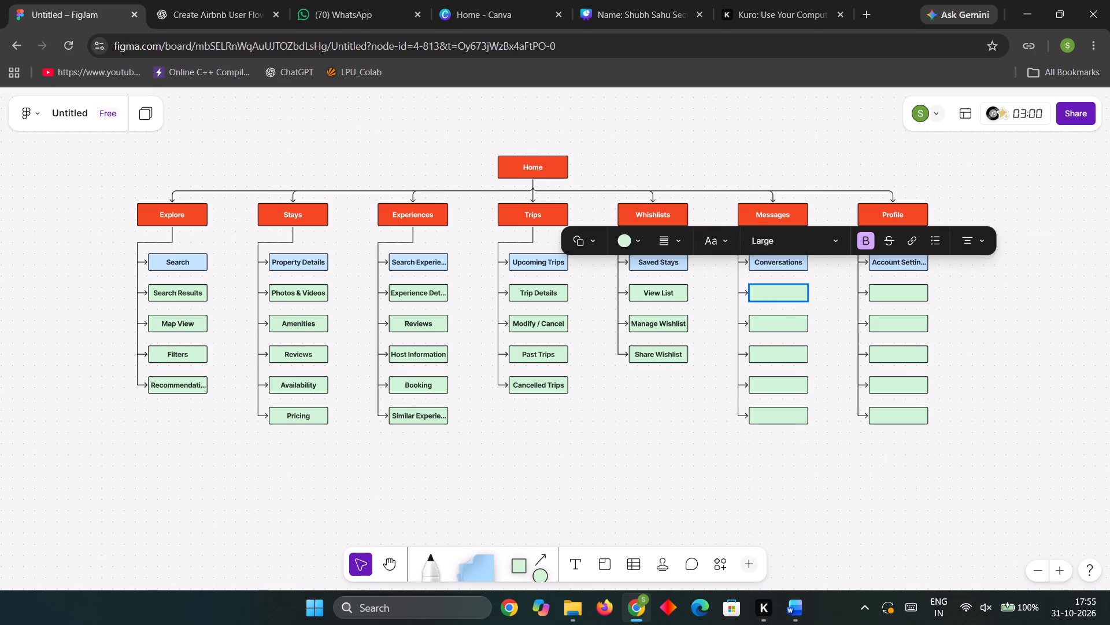
type("Host")
key("space")
type("Messages")
left_click(790, 323)
type("Support")
key("space")
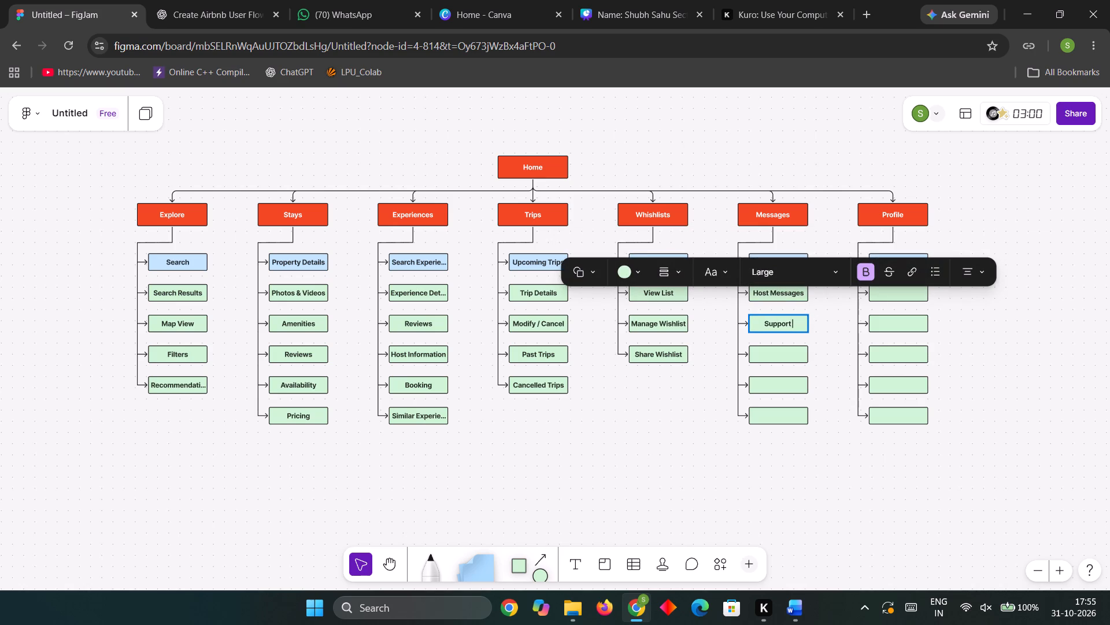
type("Messages")
Label the third green box under Messages "Notifications".
left_click(788, 354)
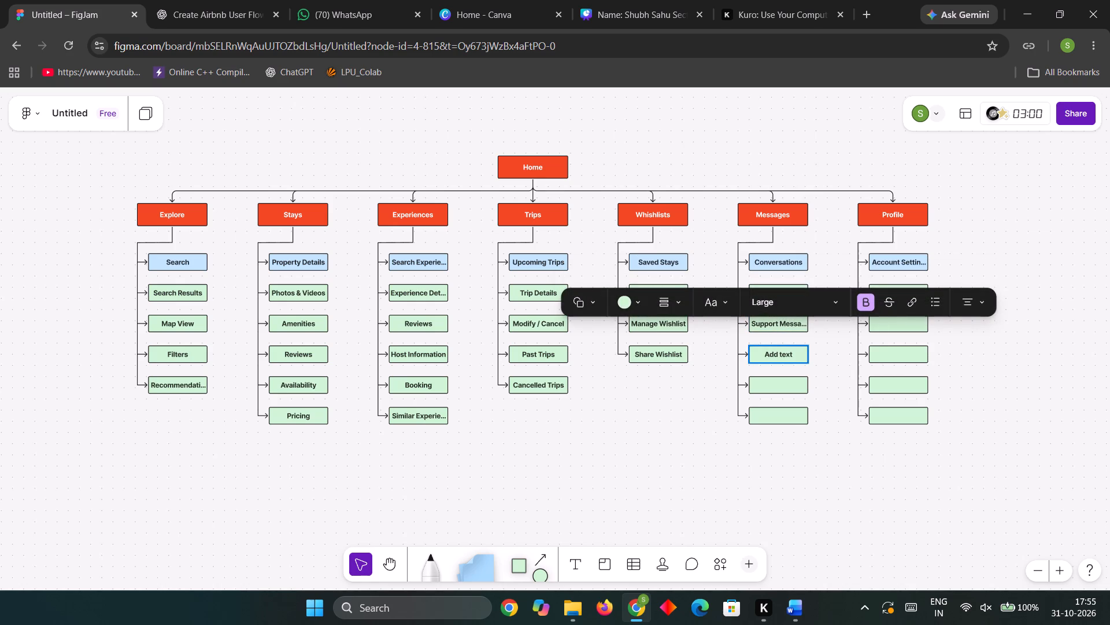
type("Notig")
key("BackSpace")
type("ficatio")
type("ns")
left_click(817, 467)
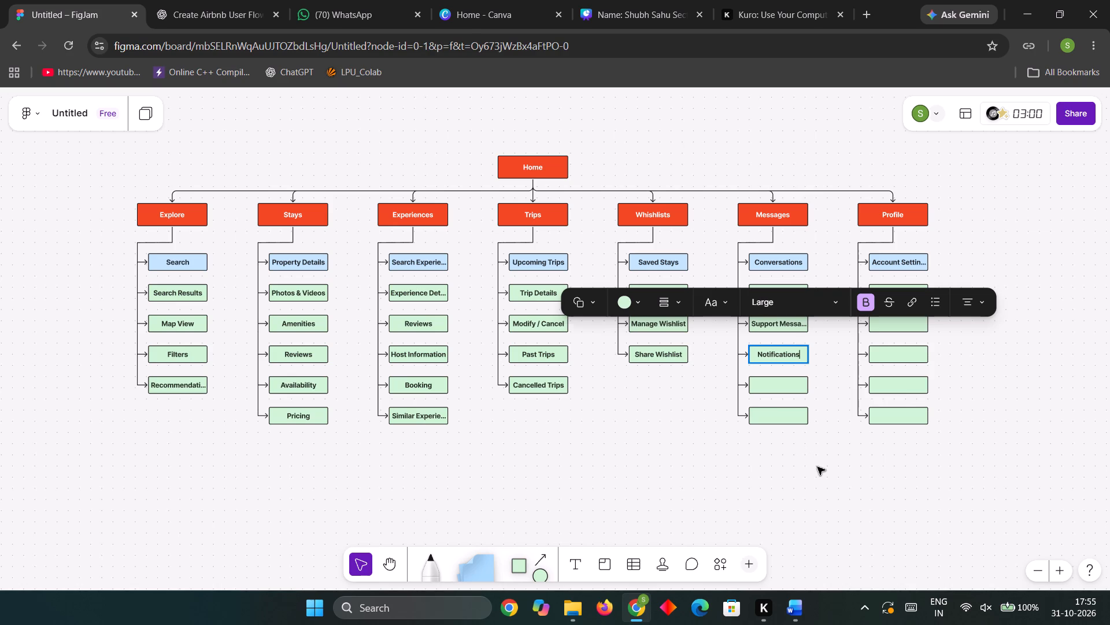
Shorten the vertical connector line under Messages so that it ends level with Notifications.
left_click(739, 406)
left_click_drag(741, 416, 741, 365)
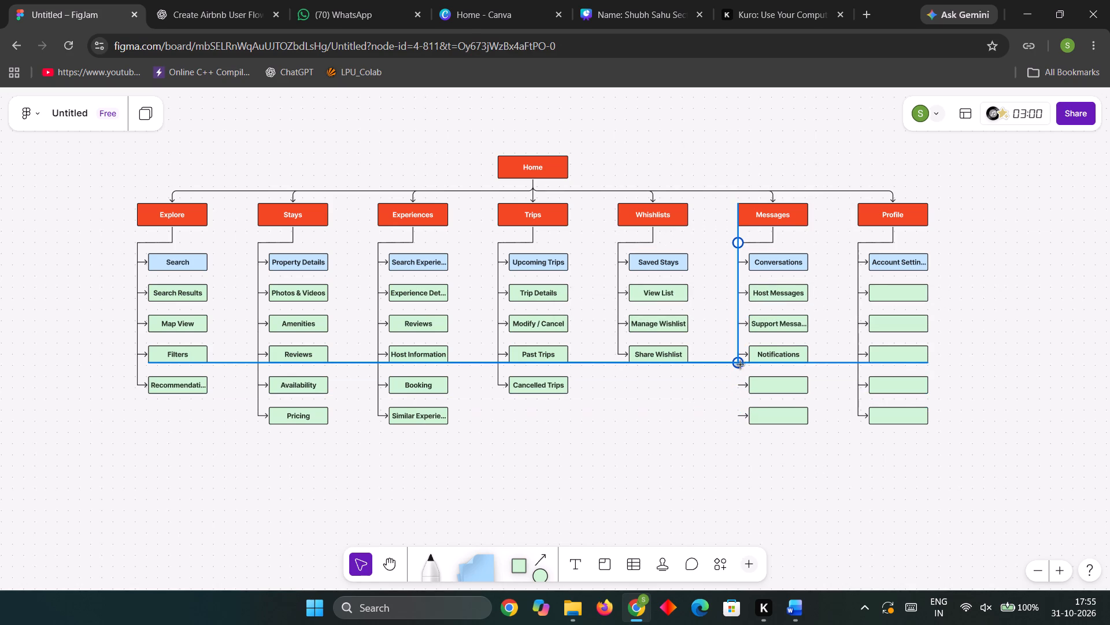
left_click_drag(741, 365, 741, 361)
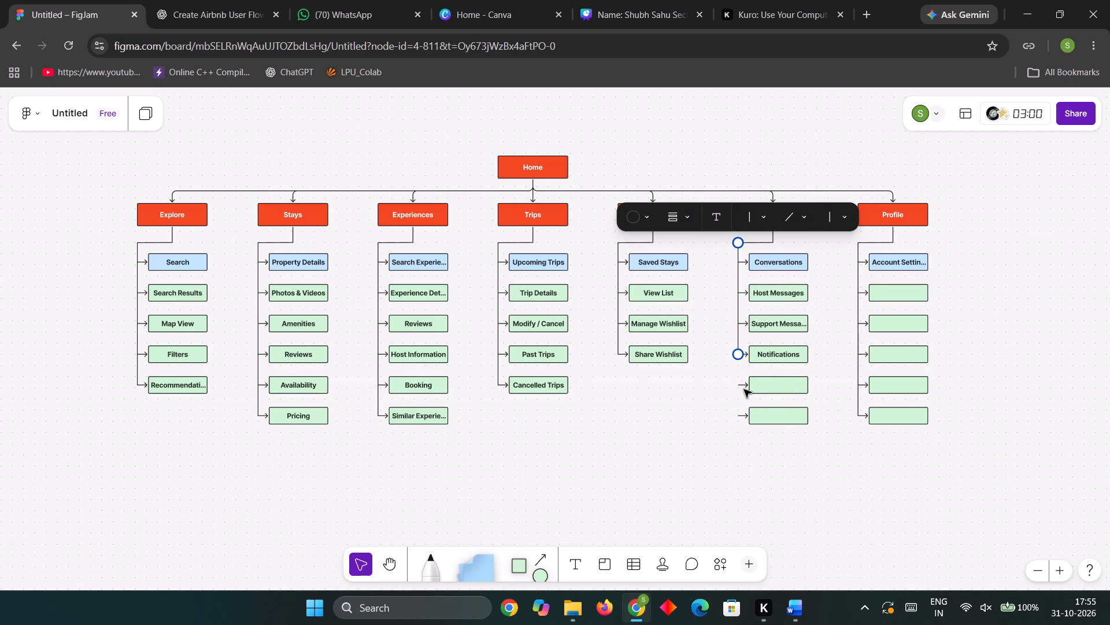
left_click(823, 467)
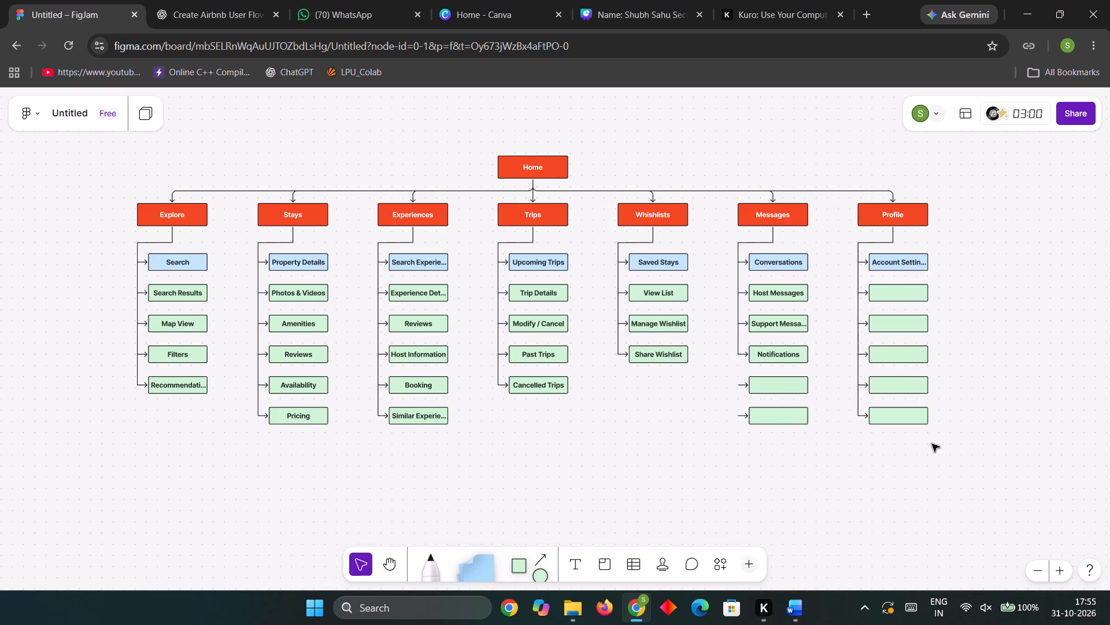
Label the first green box under Profile "Personal Information".
left_click(898, 292)
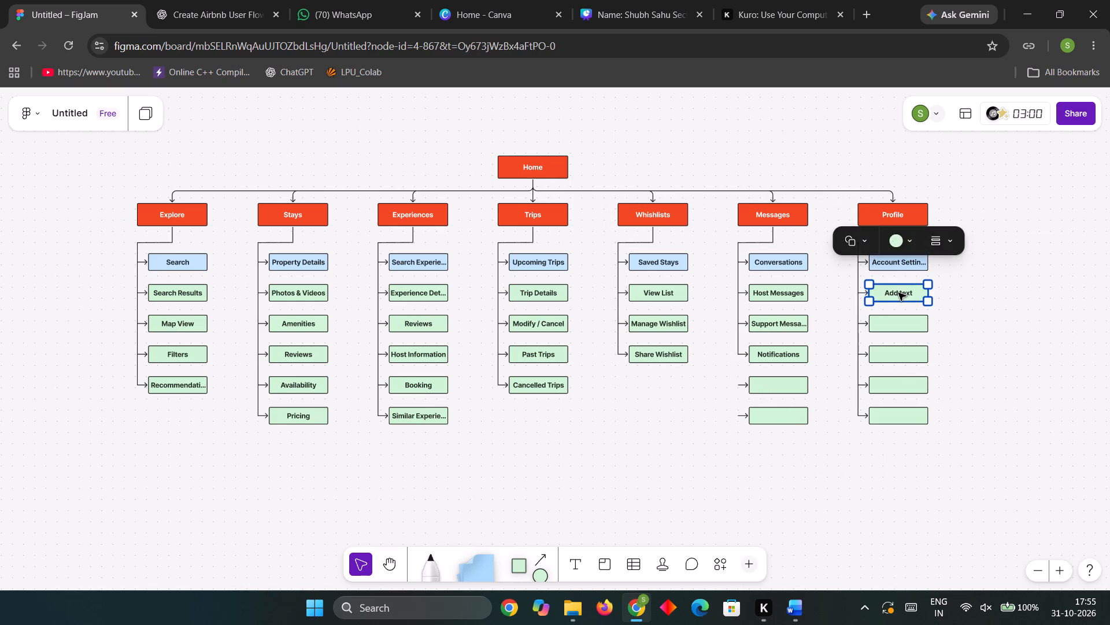
left_click(899, 293)
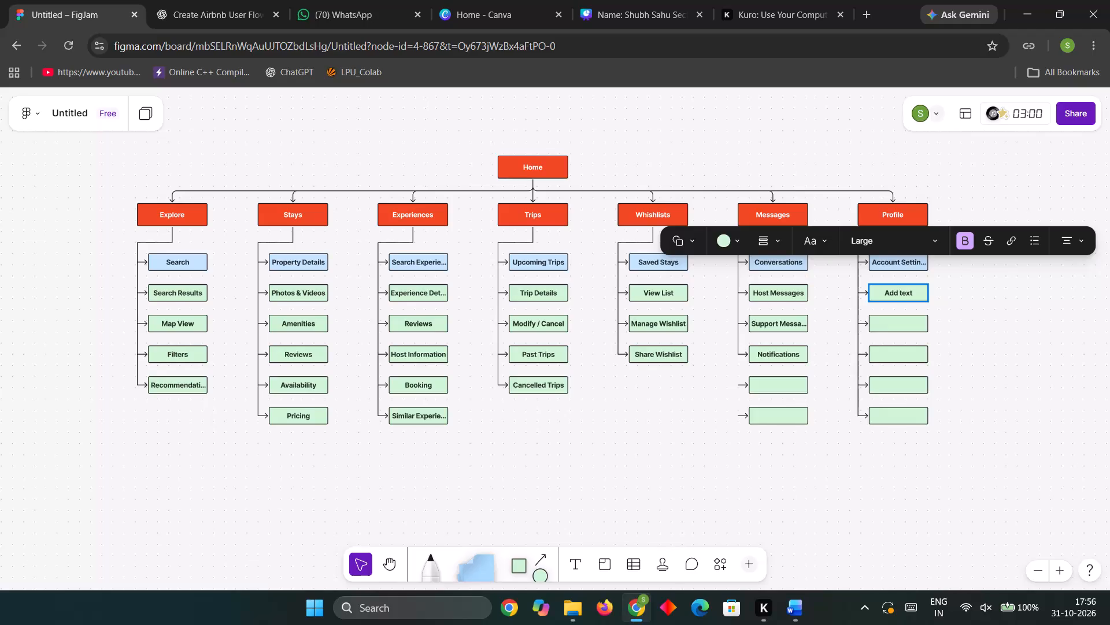
key("shift+p")
type("ersonal")
key("space")
key("shift+i")
type("nformation")
Label the second green box under Profile "Payment Methods" and the third one "Notifications".
left_click(899, 323)
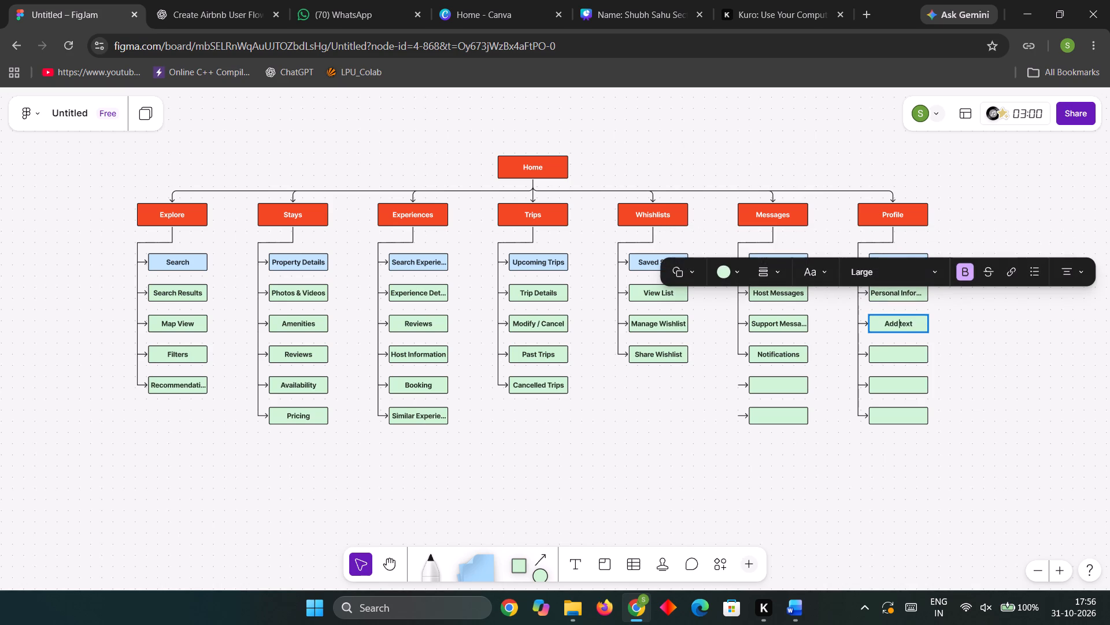
type("Payment")
key("space")
key("shift+m")
type("ethods")
left_click(909, 355)
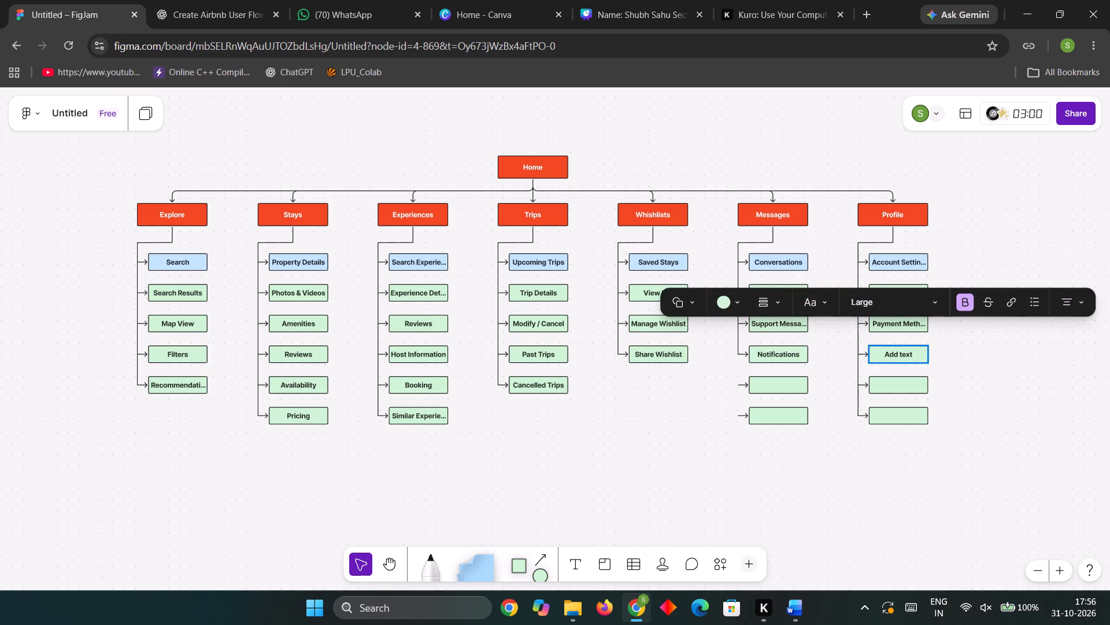
type("Notifications")
Label the fourth green box under Profile "Help & Support" and the fifth one "Logout".
left_click(896, 386)
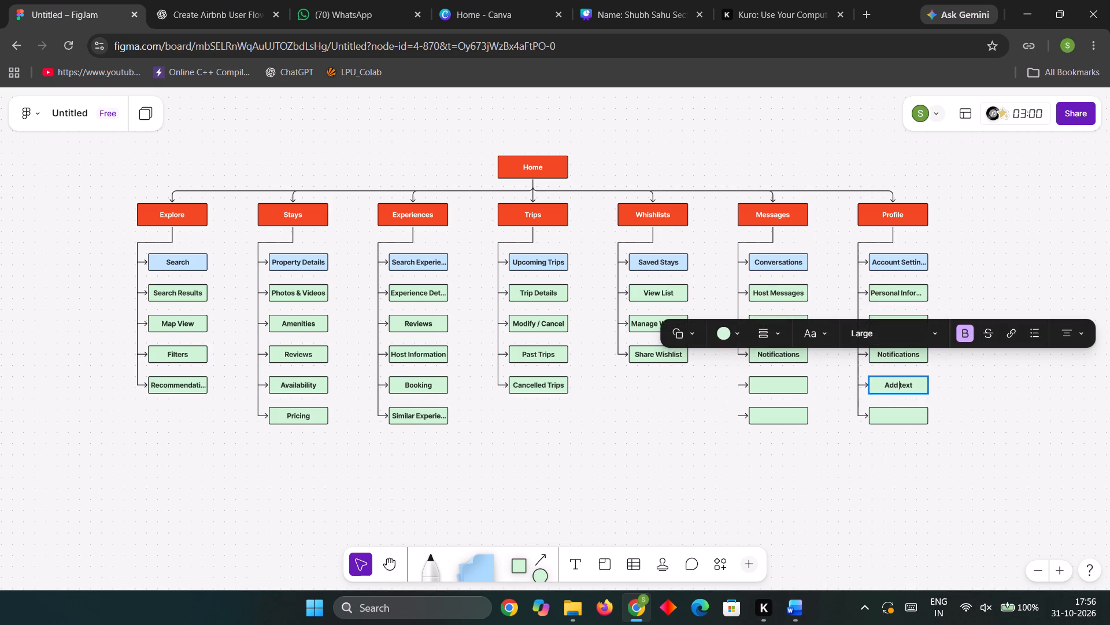
key("shift+h")
type("elp")
key("space")
type("&")
key("space")
type("Support")
left_click(907, 416)
type("Log")
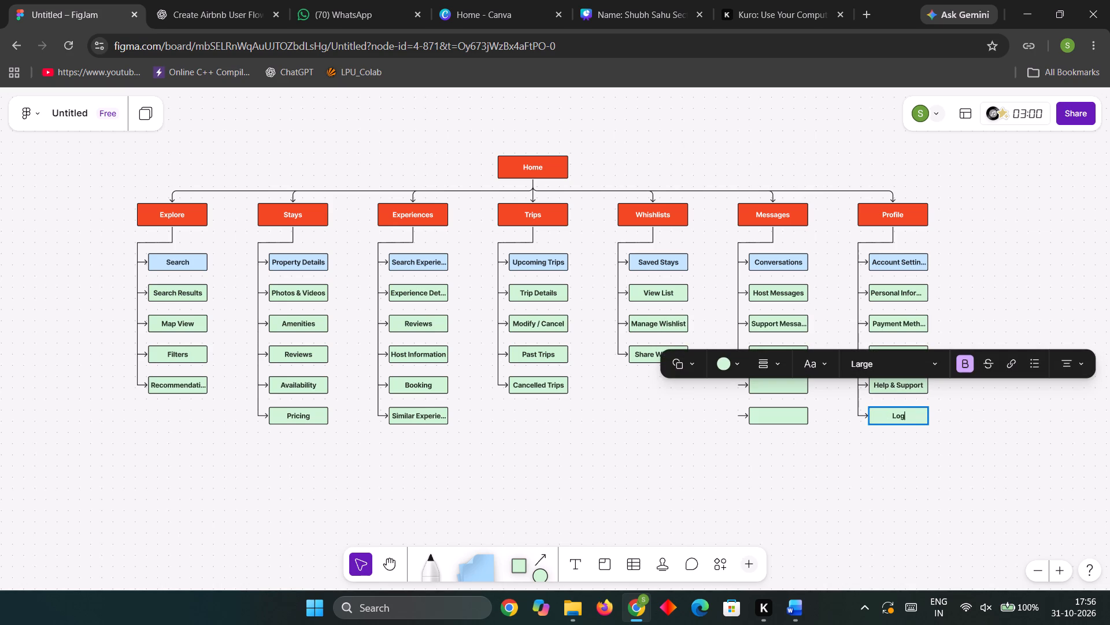
type("out")
left_click(892, 479)
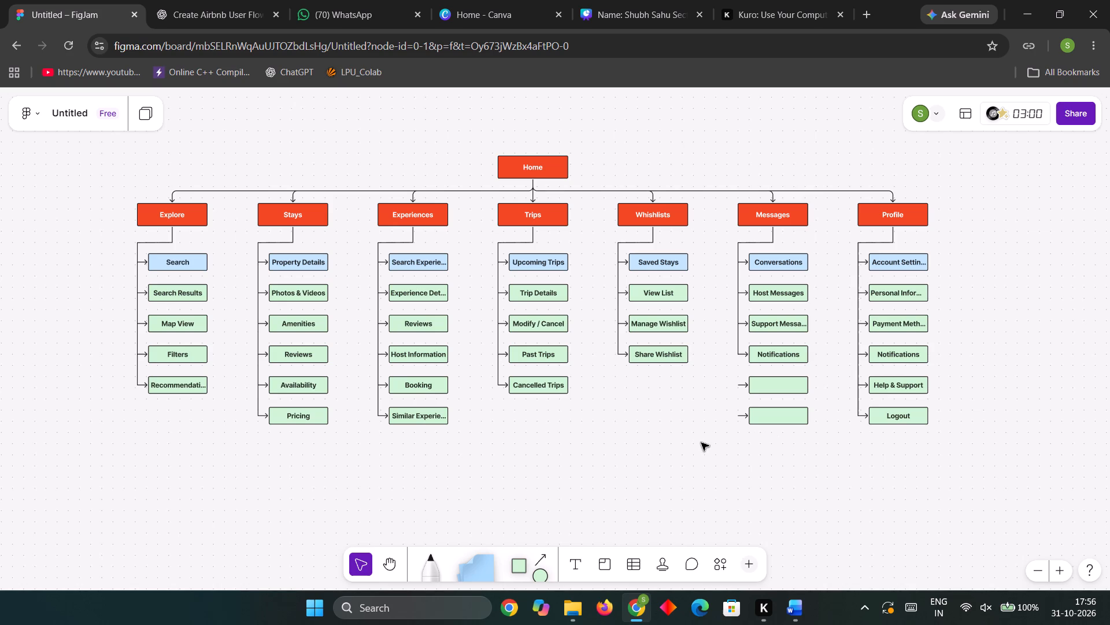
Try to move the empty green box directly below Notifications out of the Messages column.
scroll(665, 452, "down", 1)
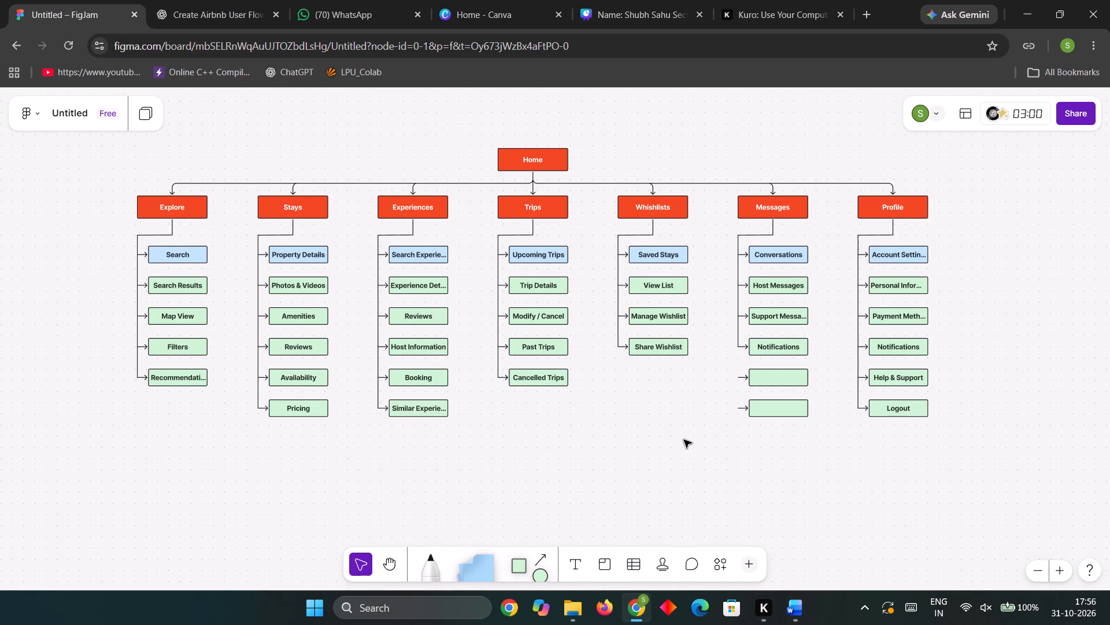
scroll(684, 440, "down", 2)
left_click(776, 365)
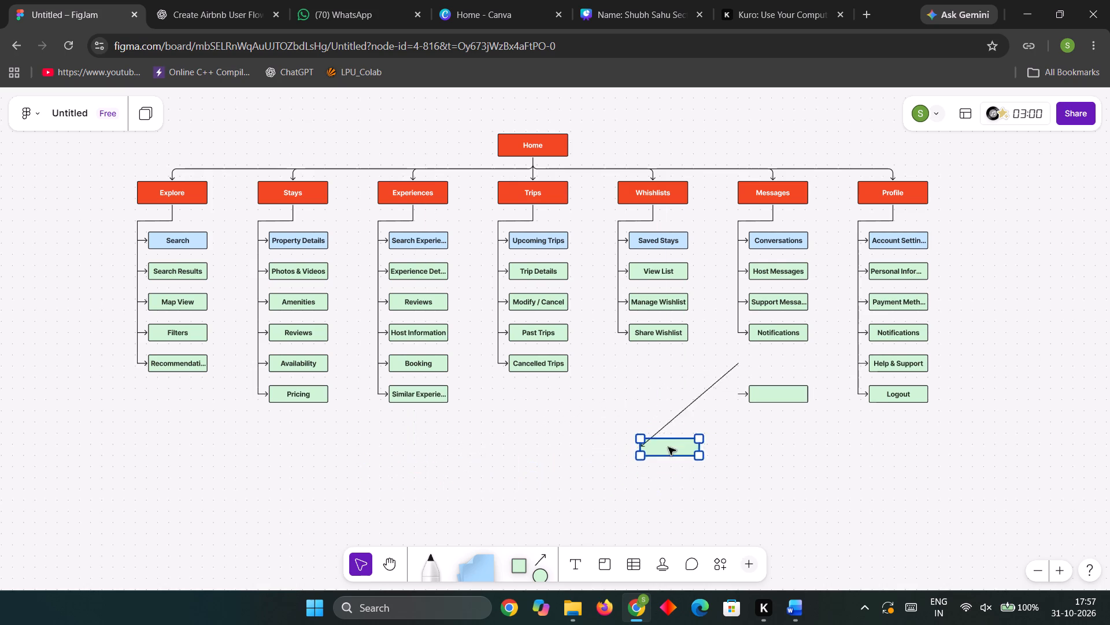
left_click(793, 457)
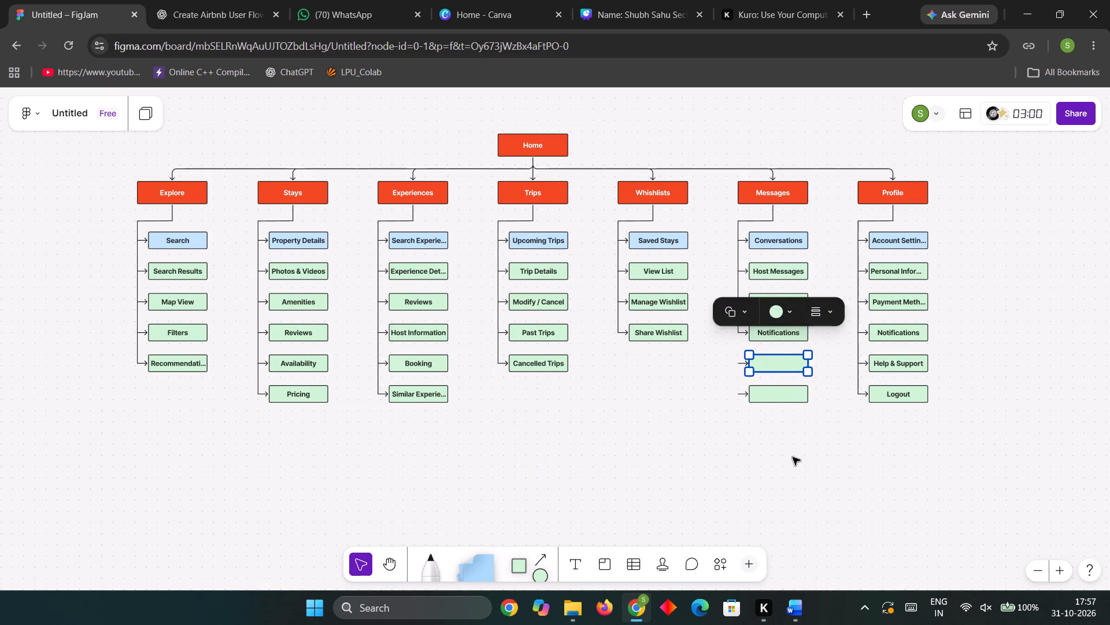
Delete the two loose connector arrows beside the empty green boxes in the Messages section.
left_click(742, 366)
key("BackSpace")
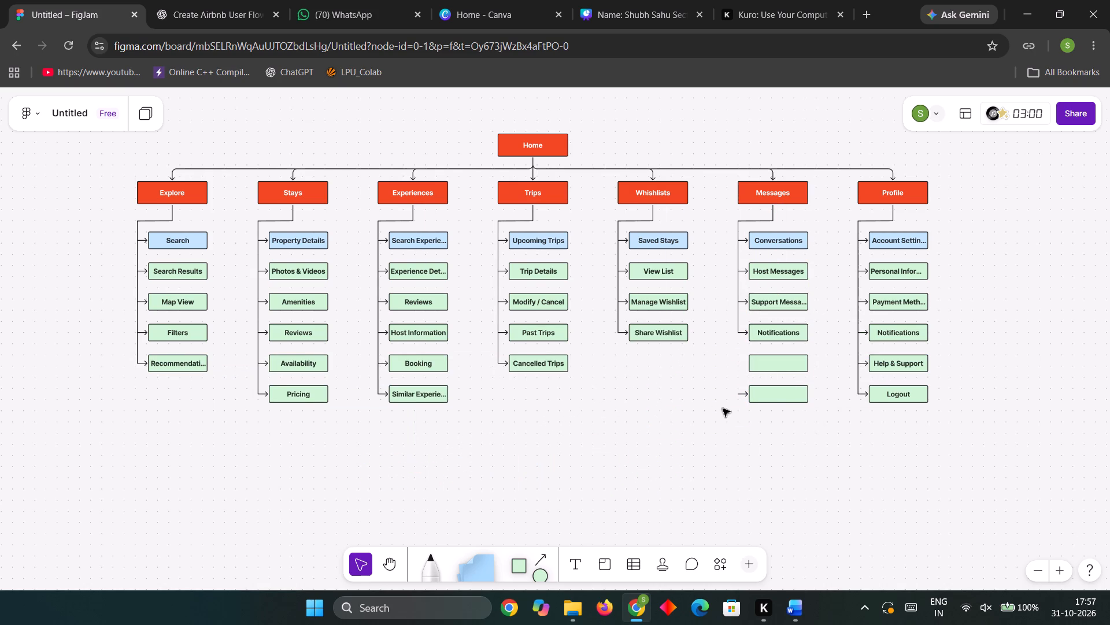
left_click(741, 391)
key("BackSpace")
Move the upper empty green box out of the Messages column into the blank area below the Experiences section.
left_click(782, 354)
left_click_drag(783, 361, 550, 473)
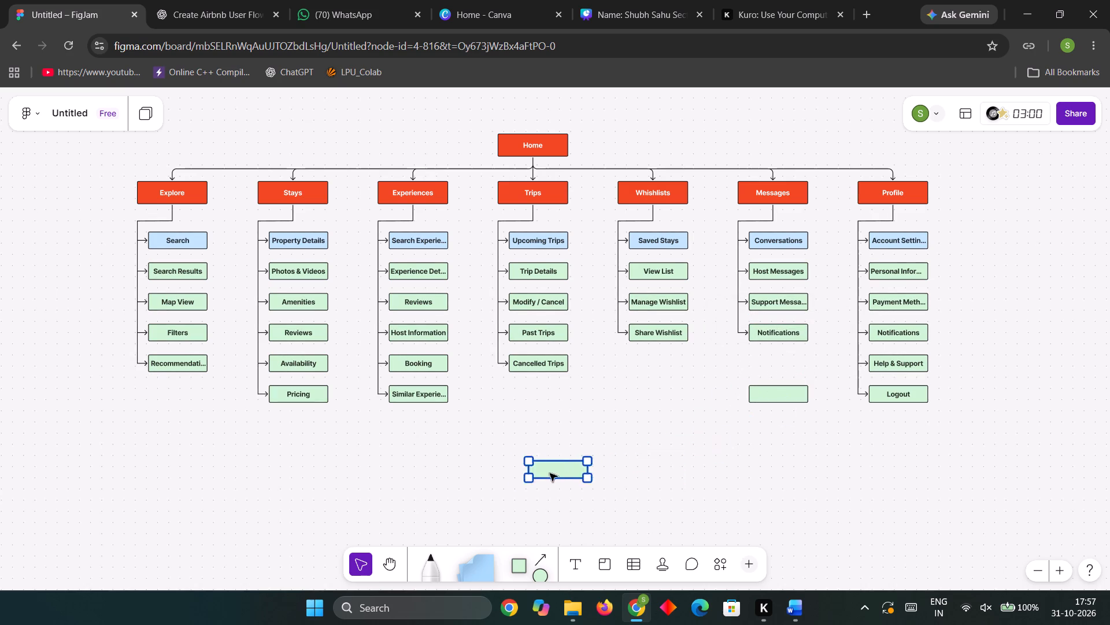
left_click_drag(550, 473, 432, 491)
Move the remaining empty green box out of the Messages column into the blank area below the Experiences and Trips sections.
left_click(794, 389)
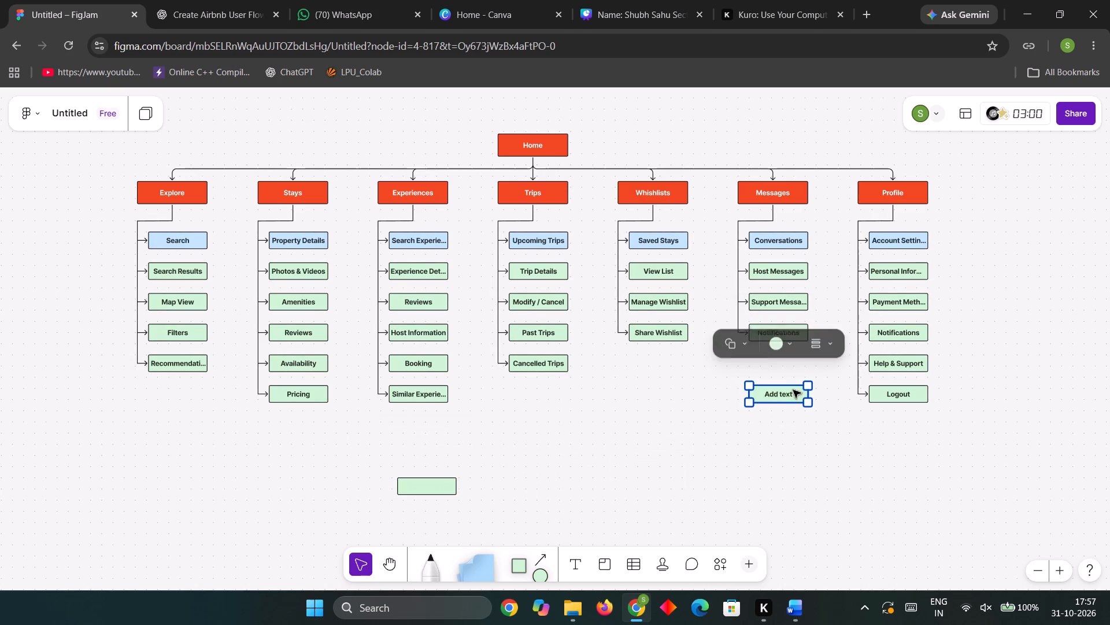
left_click_drag(787, 391, 516, 518)
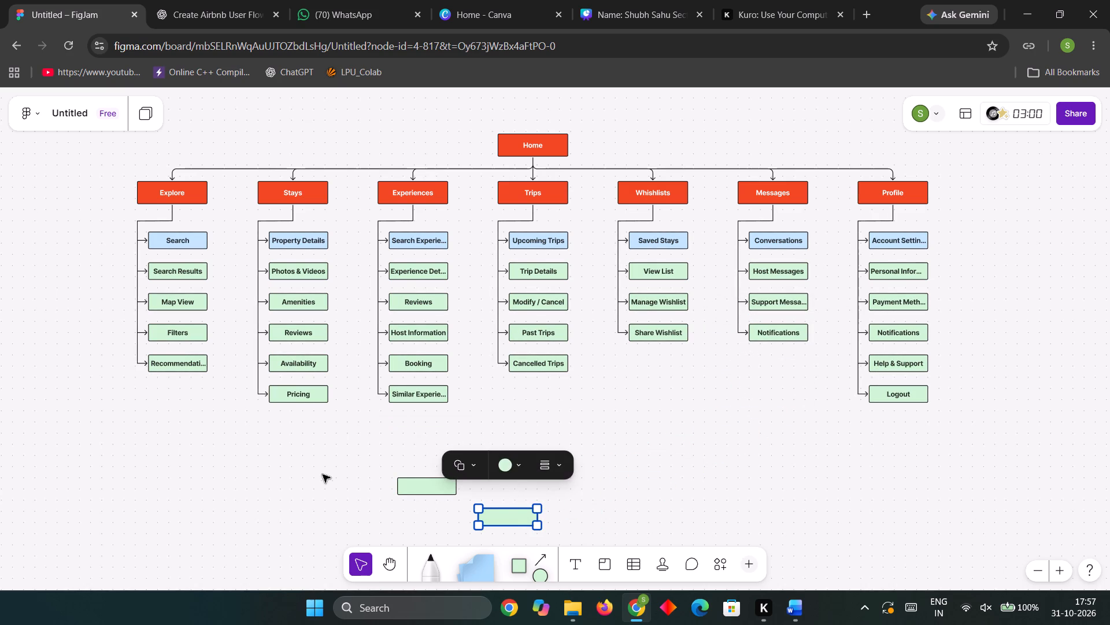
left_click(315, 472)
Extend the vertical connector line of the Stays section downward past the Pricing box.
left_click(259, 380)
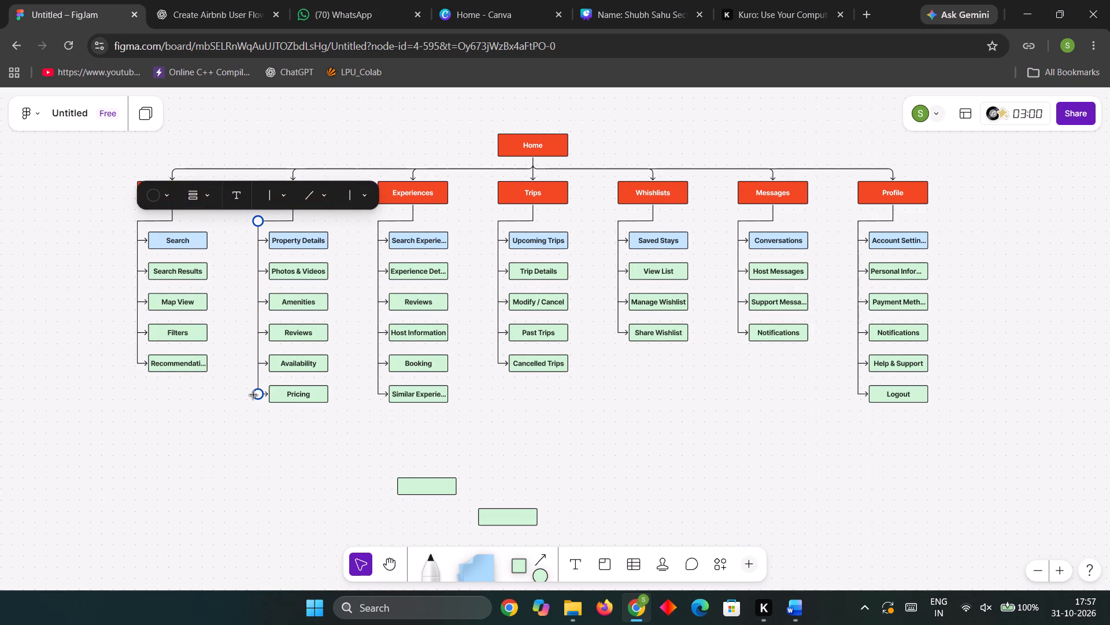
left_click_drag(258, 396, 260, 450)
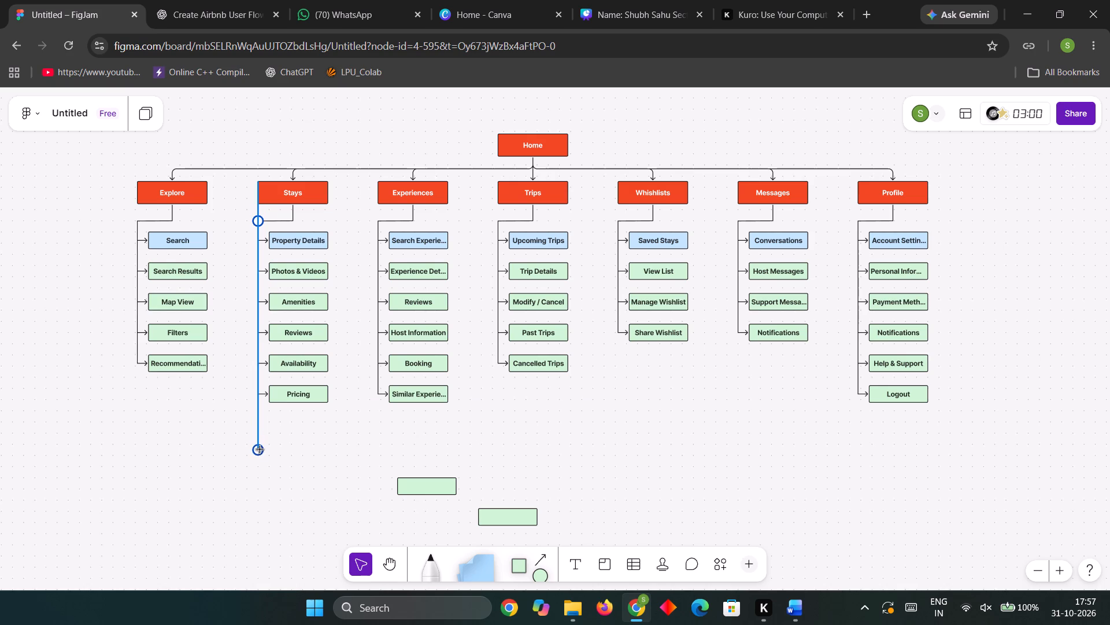
left_click_drag(260, 450, 260, 452)
Move the upper loose empty green box into the Stays column directly below Pricing, aligned and evenly spaced with the boxes above.
left_click(419, 490)
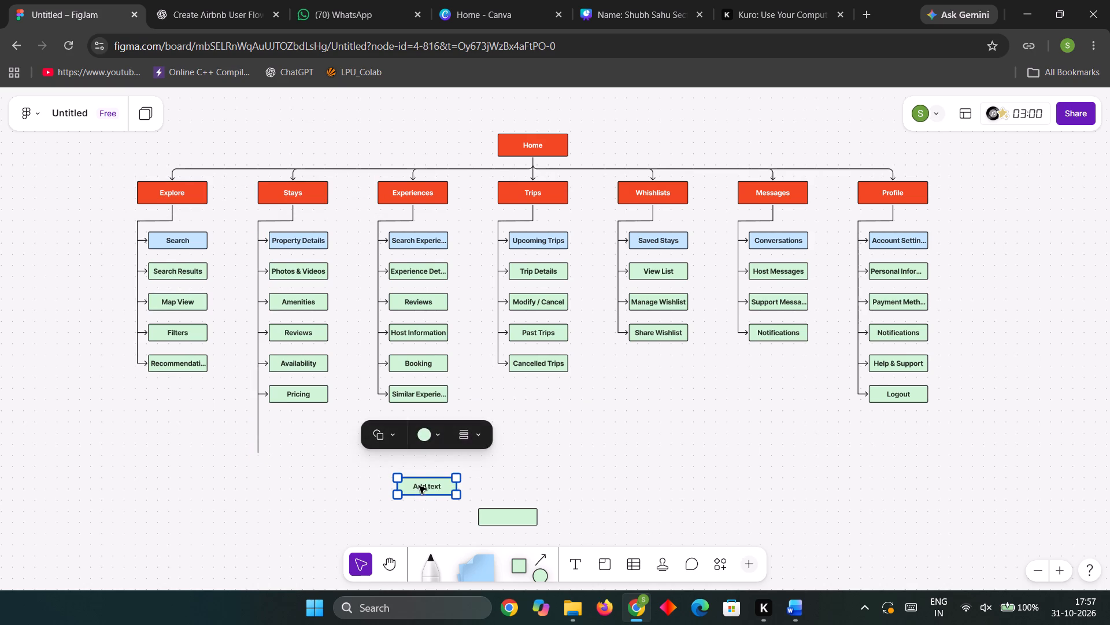
left_click_drag(420, 484, 296, 446)
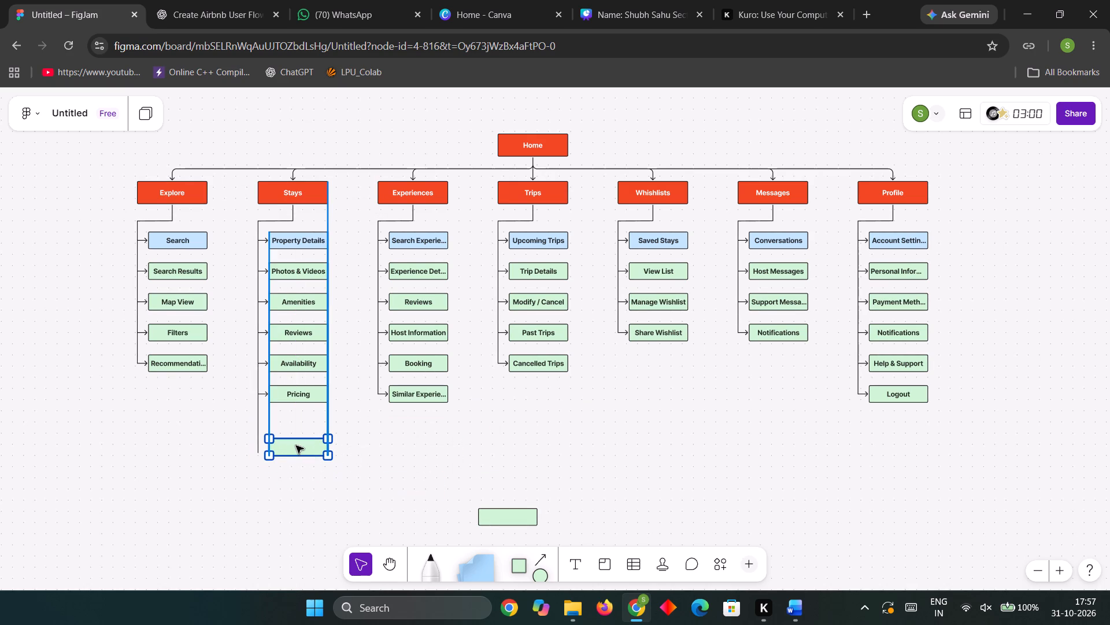
left_click_drag(296, 446, 295, 439)
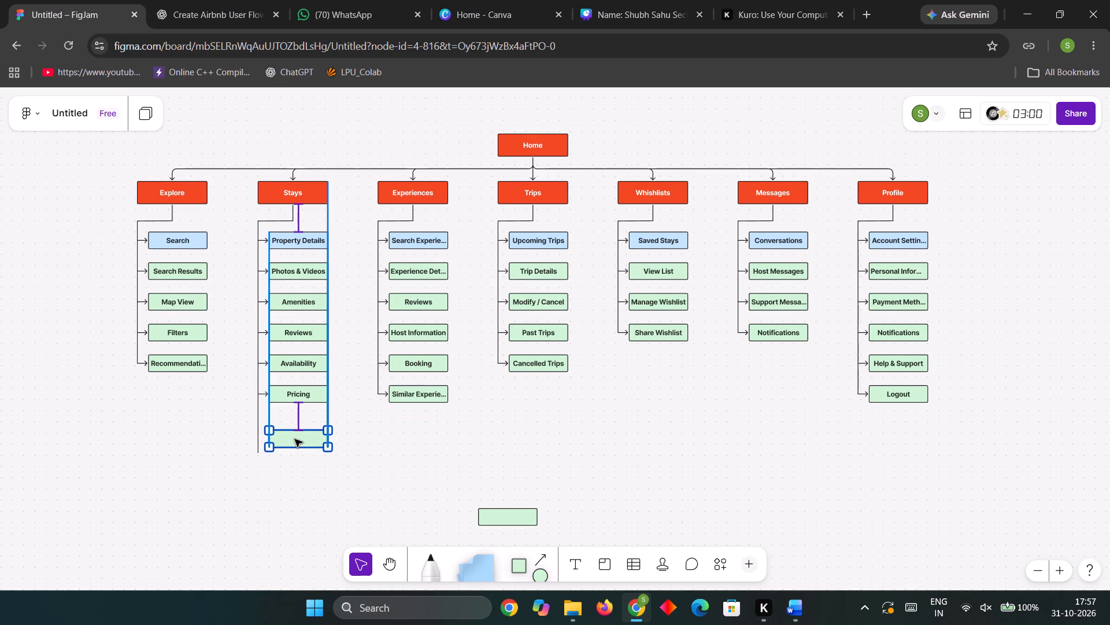
left_click_drag(295, 439, 296, 429)
scroll(402, 454, "down", 3)
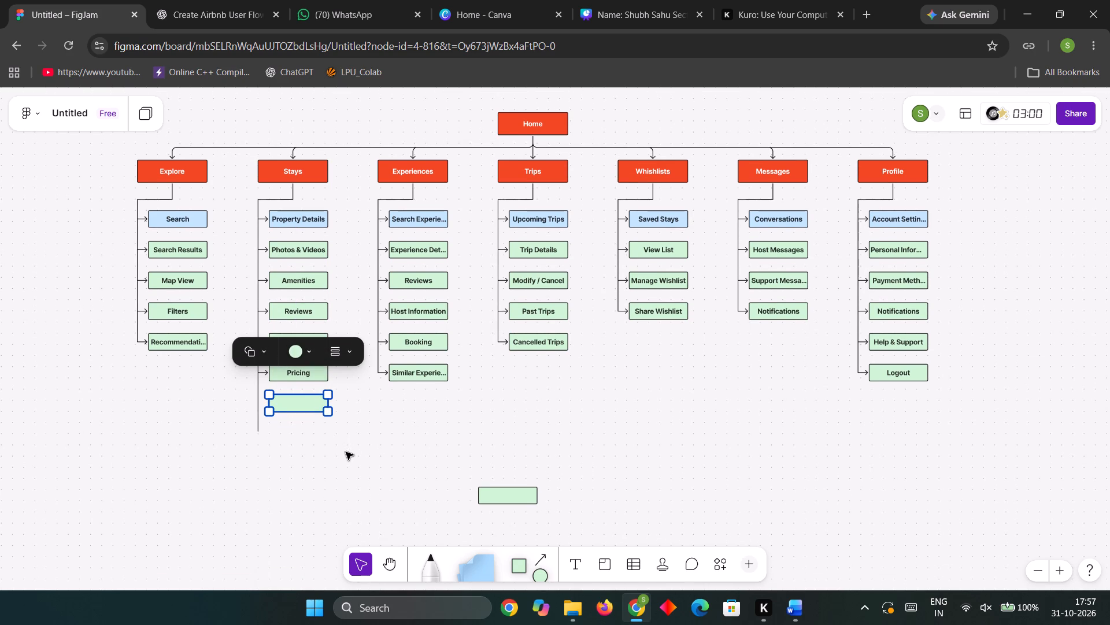
left_click(346, 452)
Move the other loose empty green box to the bottom of the Stays column, aligned and evenly spaced below the first empty box.
left_click(521, 501)
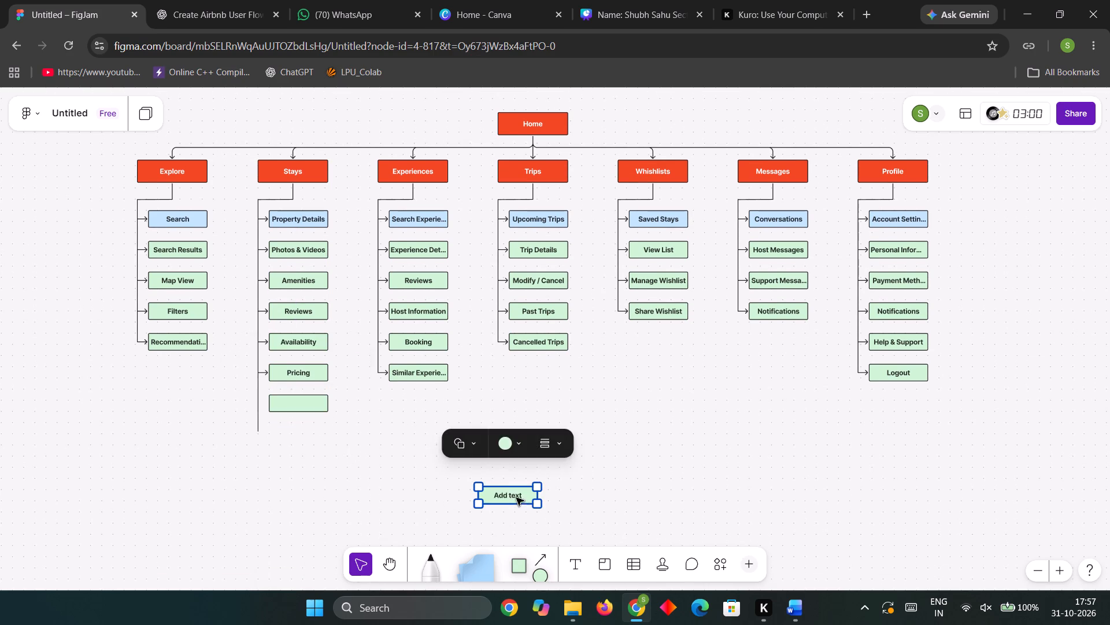
left_click_drag(516, 496, 316, 486)
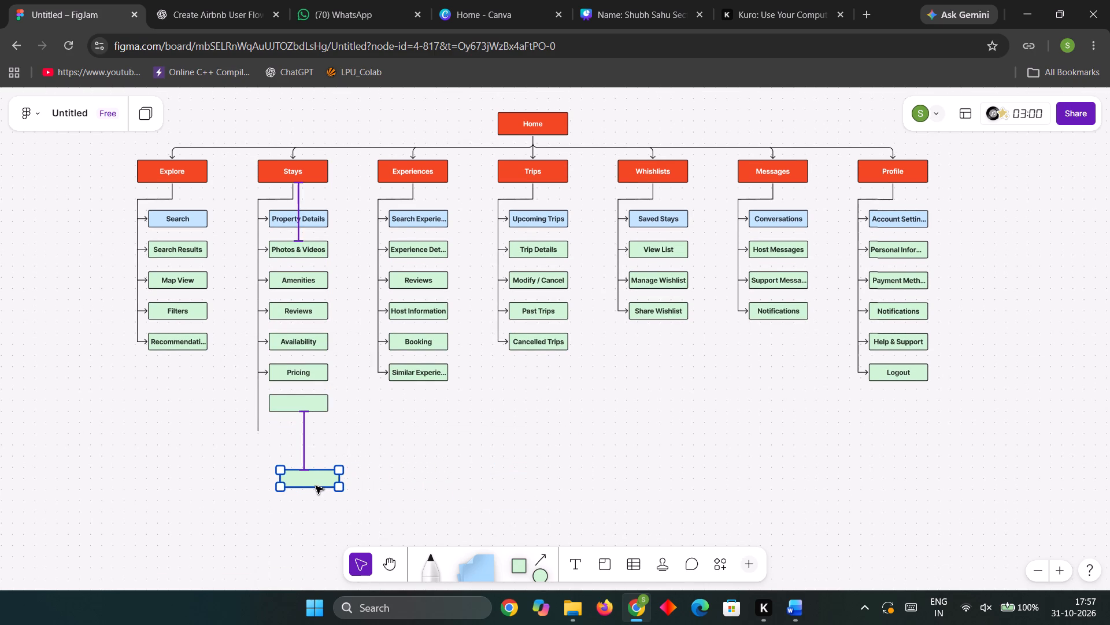
left_click_drag(316, 486, 312, 468)
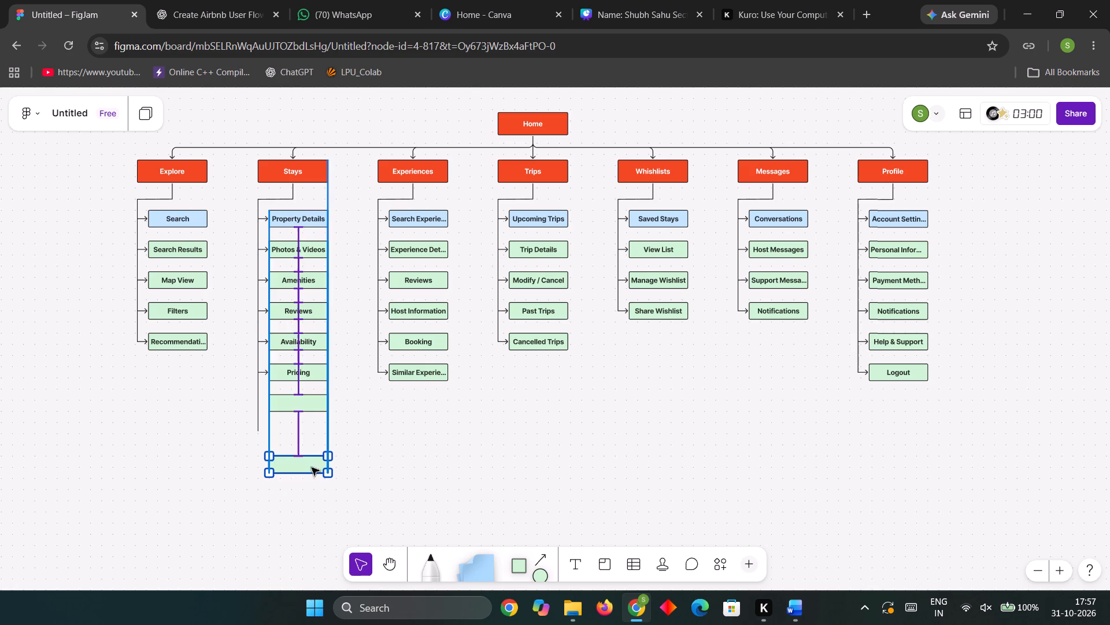
left_click_drag(312, 468, 311, 441)
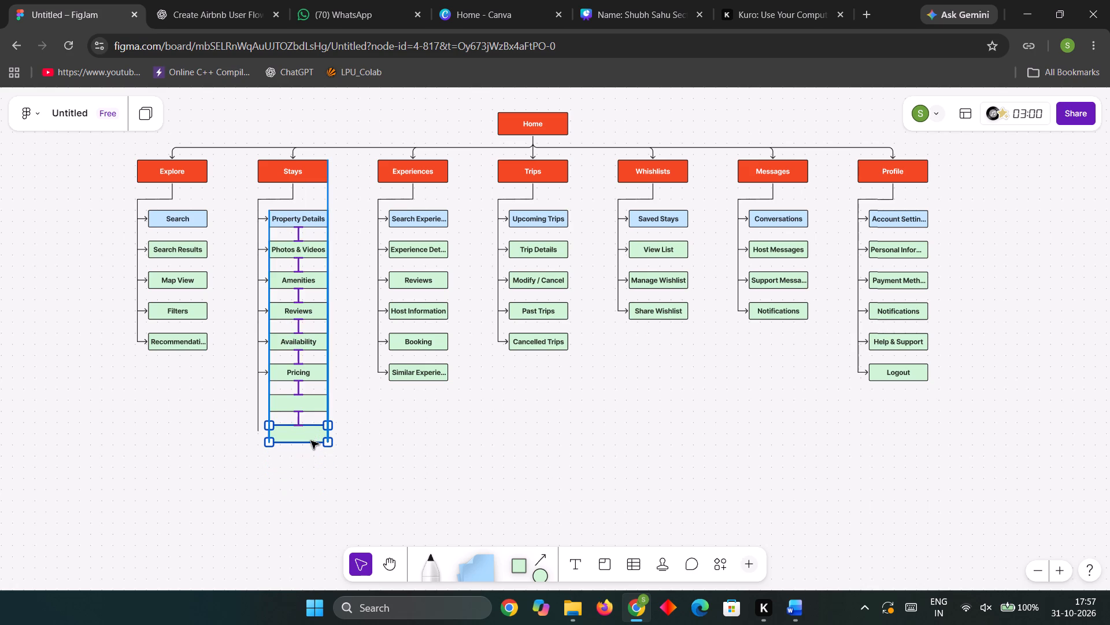
left_click_drag(311, 441, 311, 440)
left_click(499, 461)
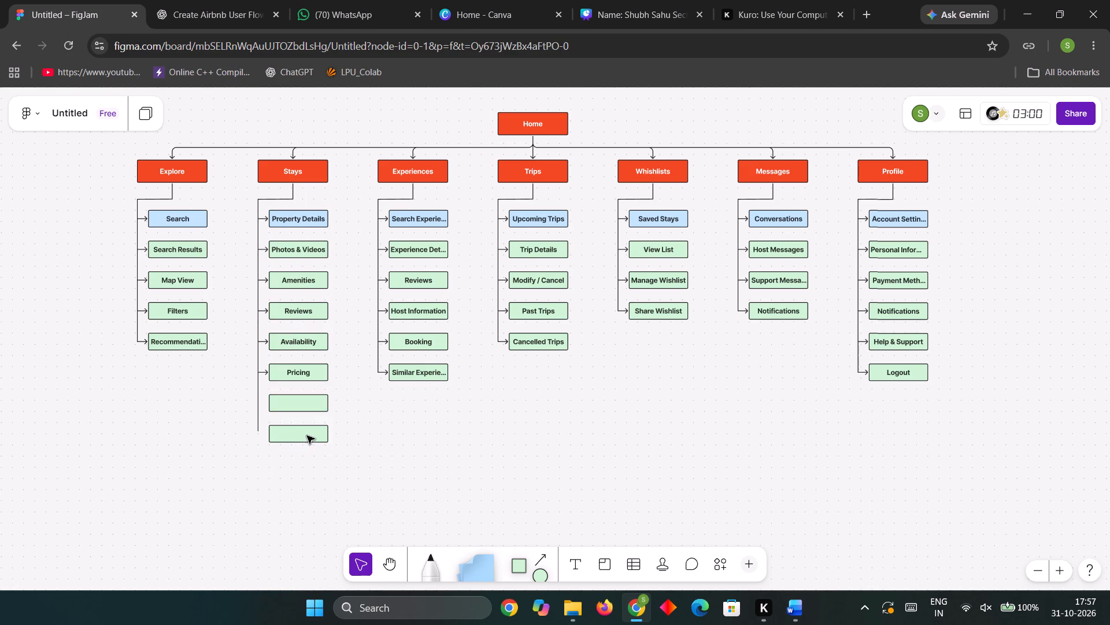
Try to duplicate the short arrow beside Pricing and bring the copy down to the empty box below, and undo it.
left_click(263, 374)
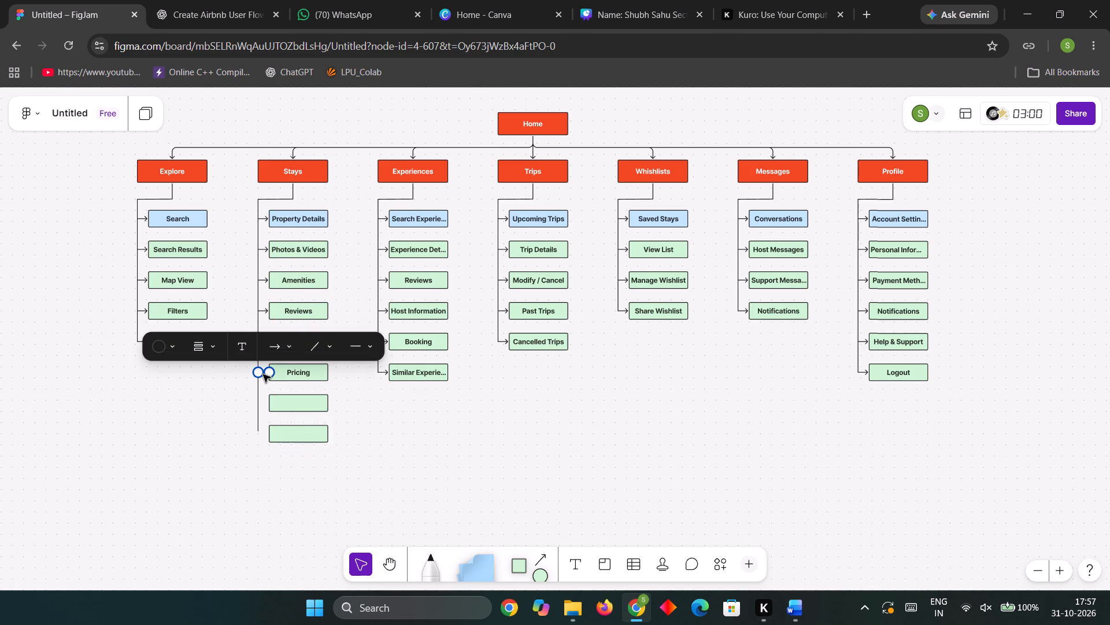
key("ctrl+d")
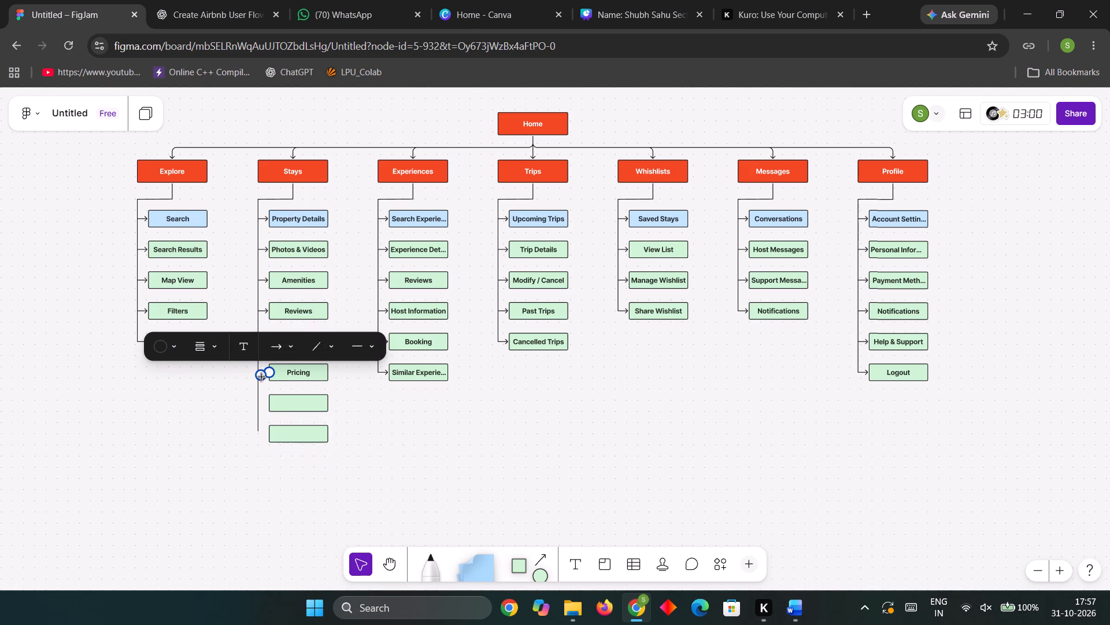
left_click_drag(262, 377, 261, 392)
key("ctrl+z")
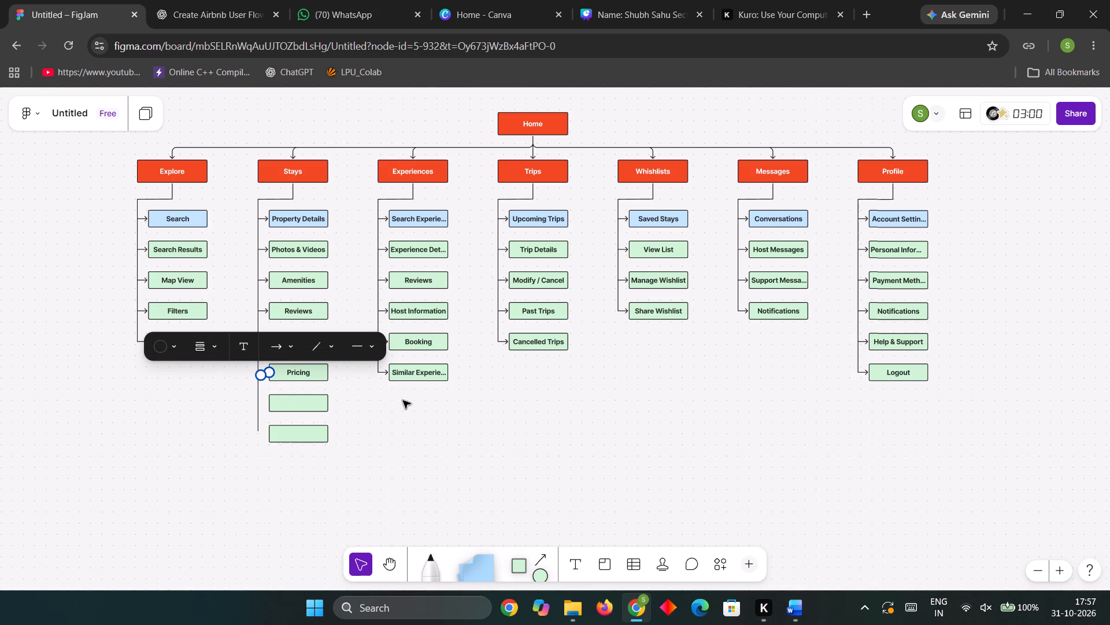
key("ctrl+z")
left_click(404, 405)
Lengthen the Stays vertical line so it ends level with the middle of the lowest empty green box.
scroll(255, 487, "up", 4, "ctrl")
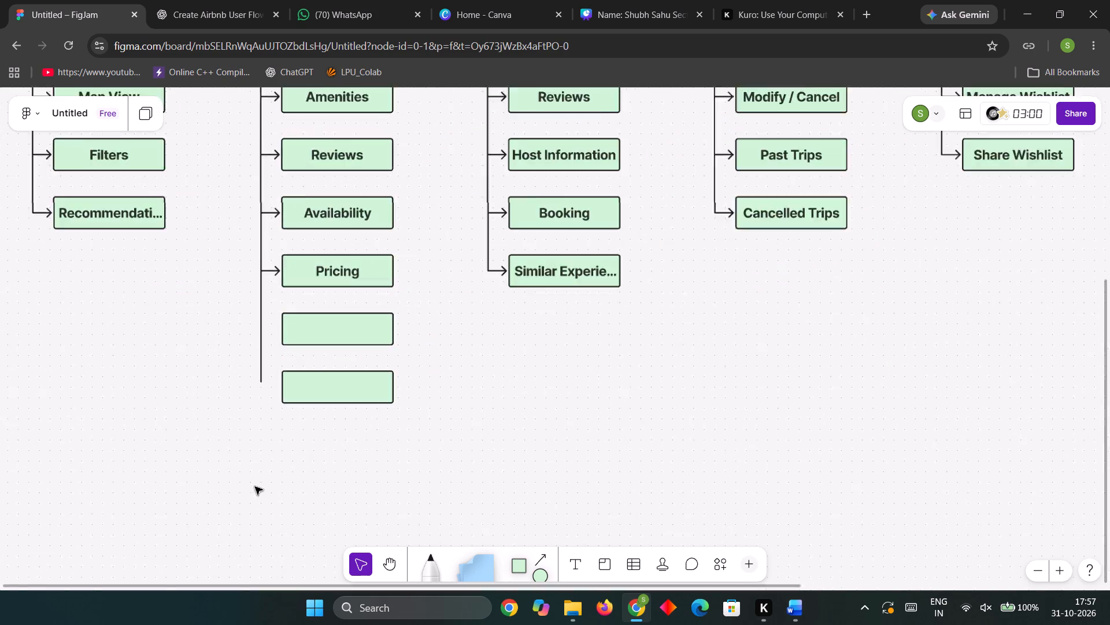
scroll(255, 487, "up", 4, "ctrl")
scroll(279, 442, "up", 4)
left_click(253, 431)
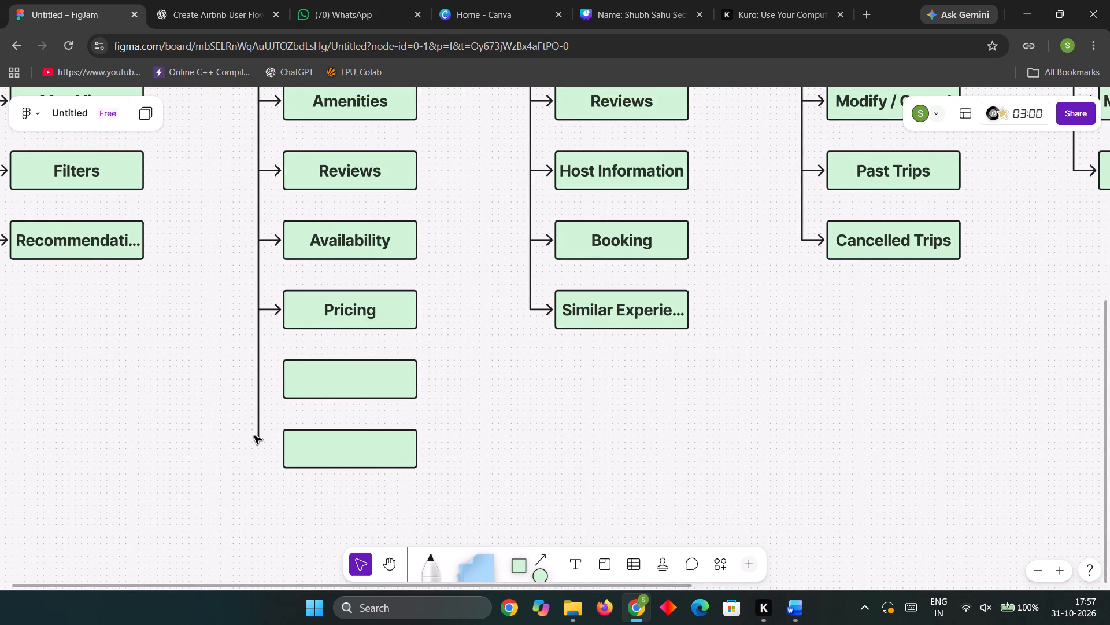
left_click(256, 438)
left_click_drag(257, 443, 259, 453)
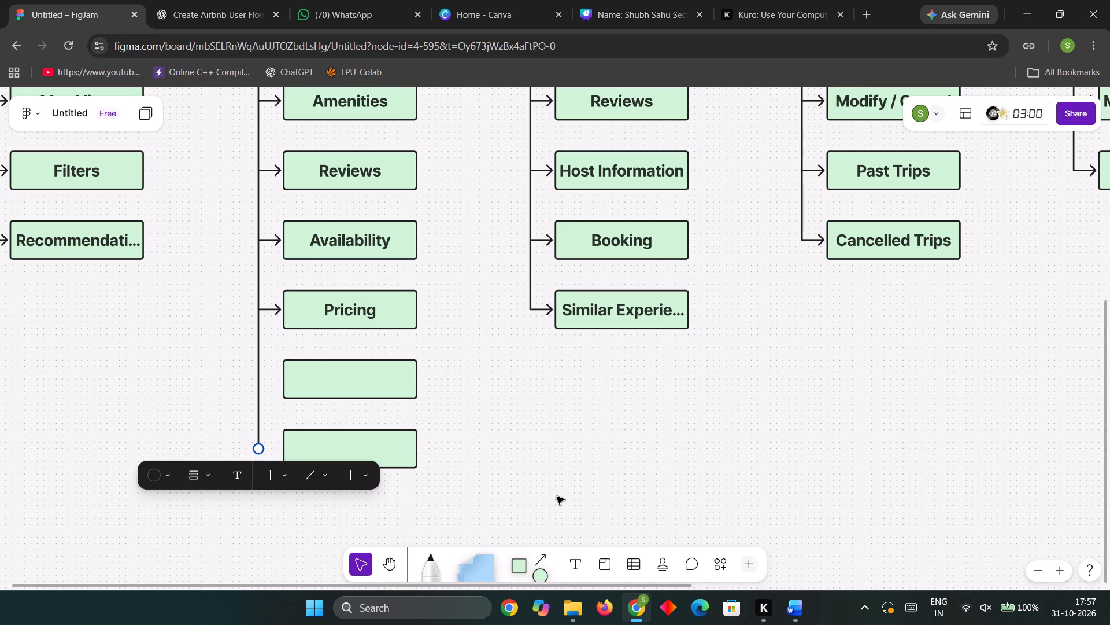
left_click(566, 445)
Draw straight horizontal lines joining each of the two empty Stays boxes to the section's vertical line.
left_click(542, 556)
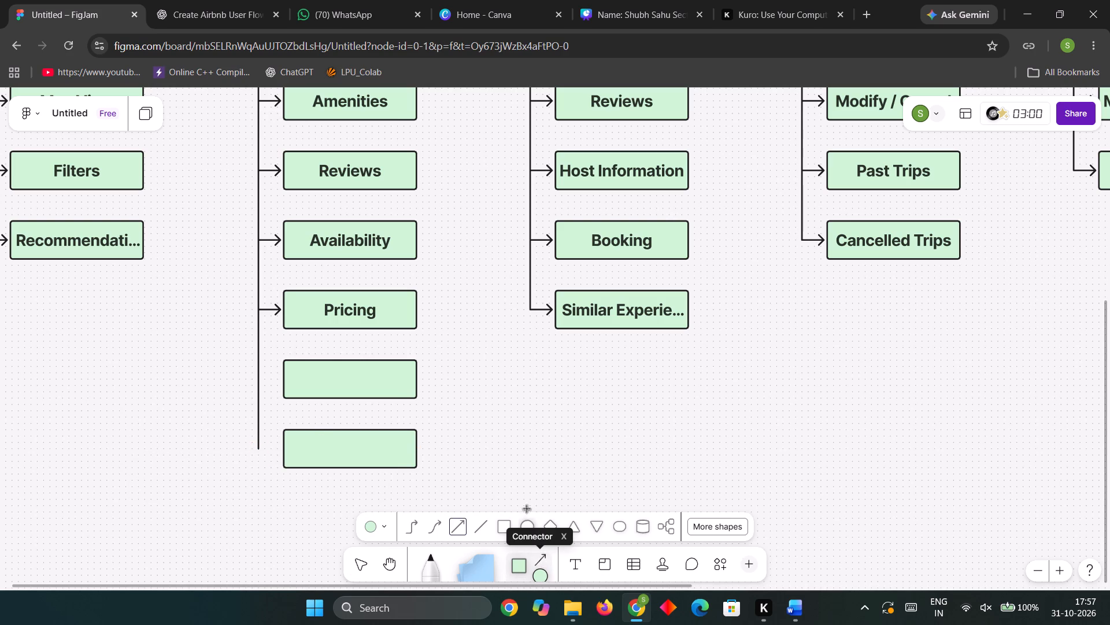
left_click(482, 524)
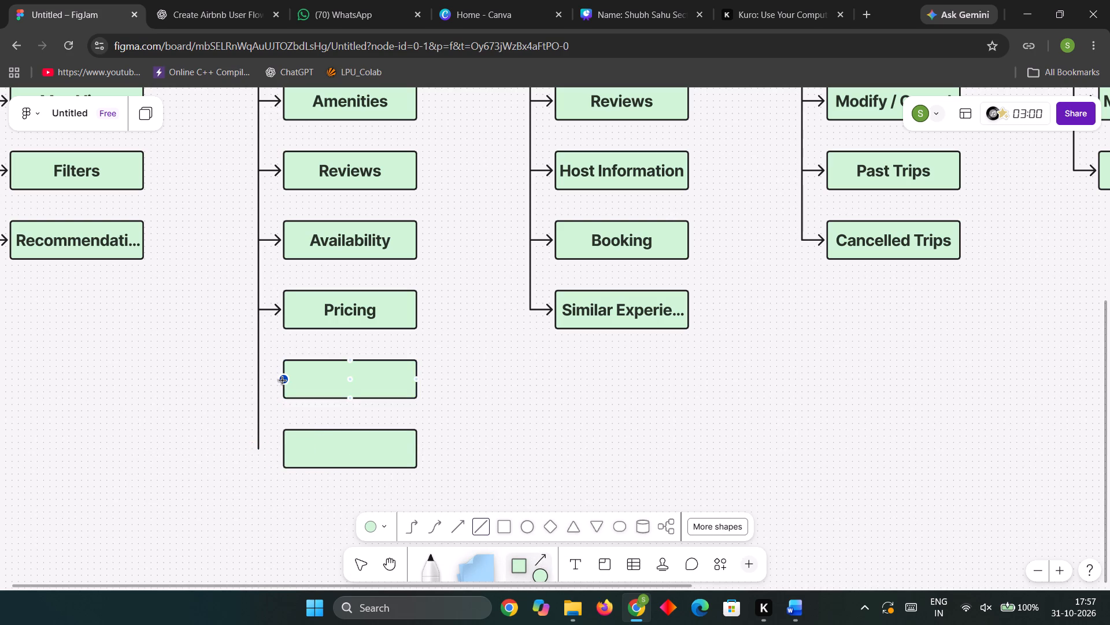
left_click(284, 381)
left_click(258, 381)
left_click(283, 451)
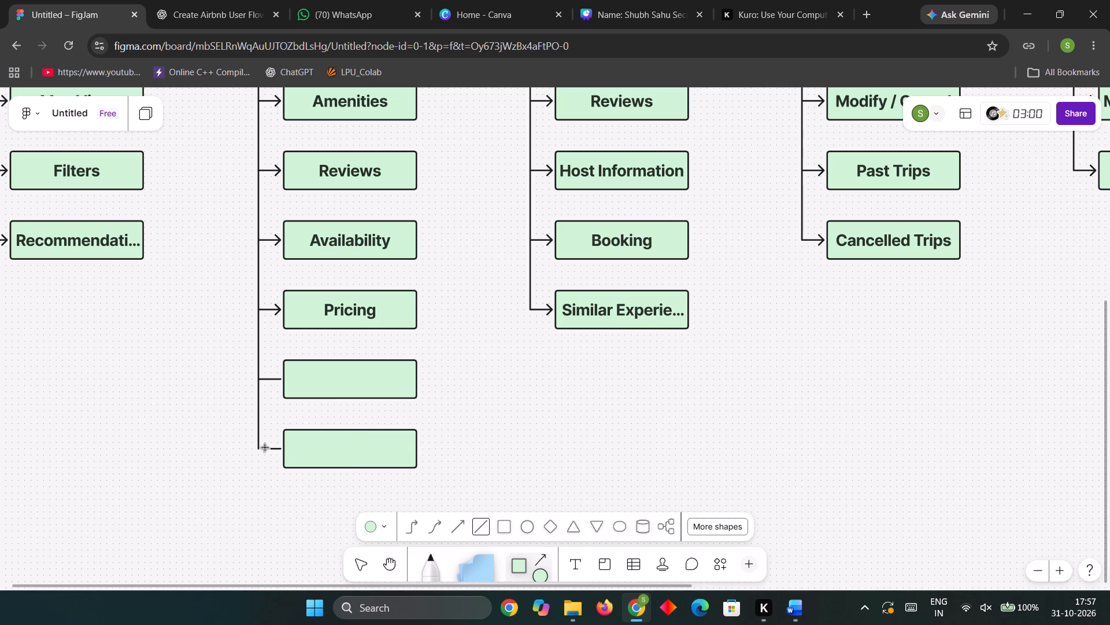
left_click(258, 447)
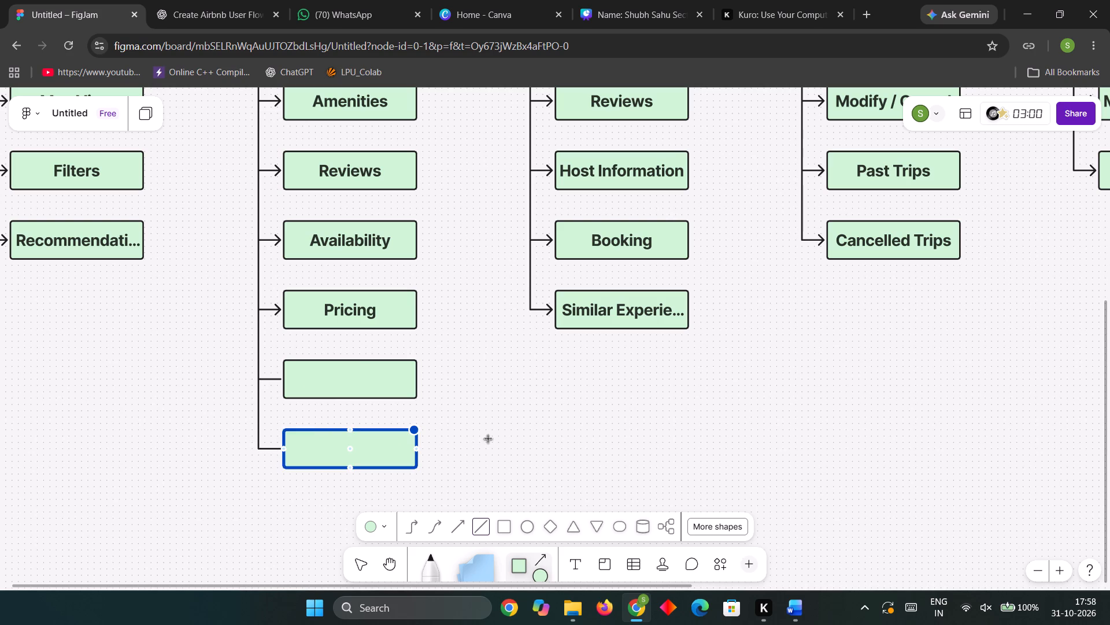
key("Escape")
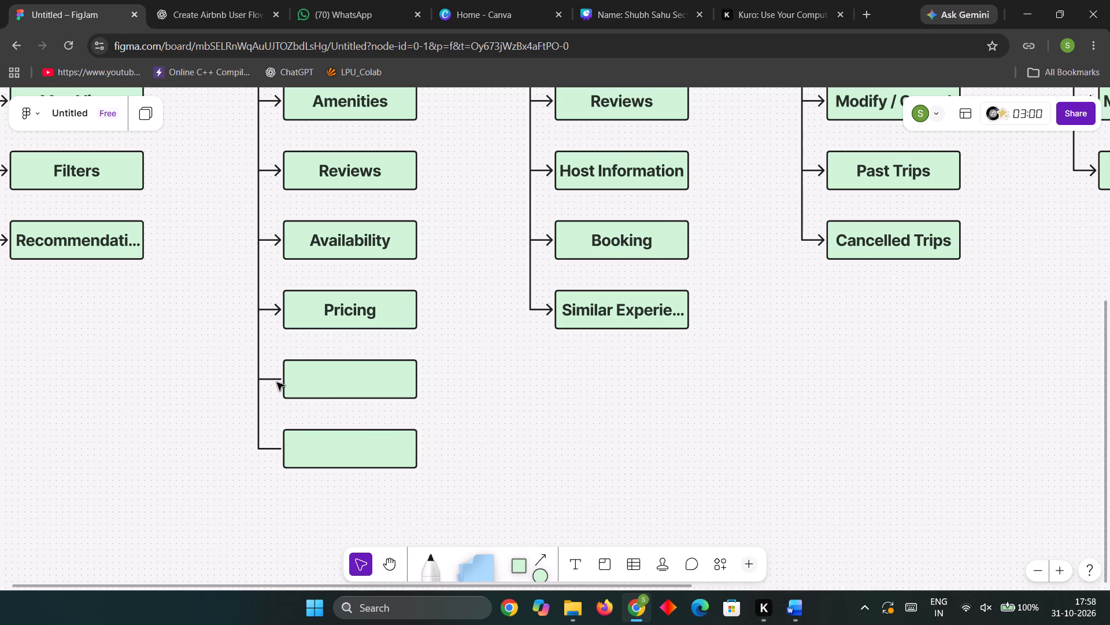
Give both new Stays connector lines an arrowhead pointing at the empty green boxes.
left_click(273, 380)
left_click(295, 355)
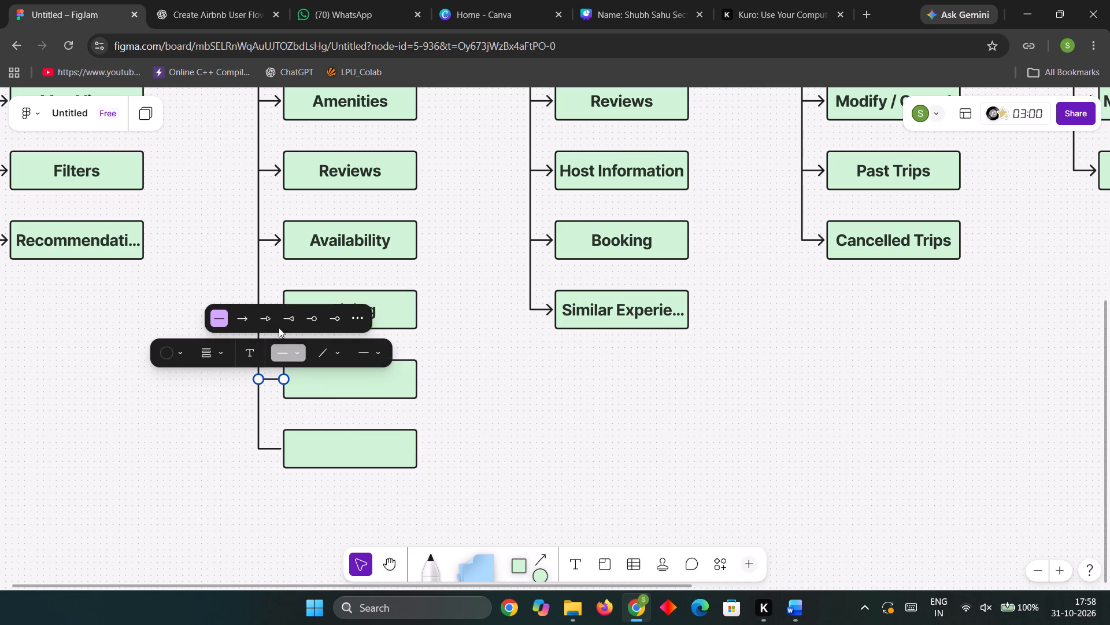
left_click(250, 318)
left_click(276, 446)
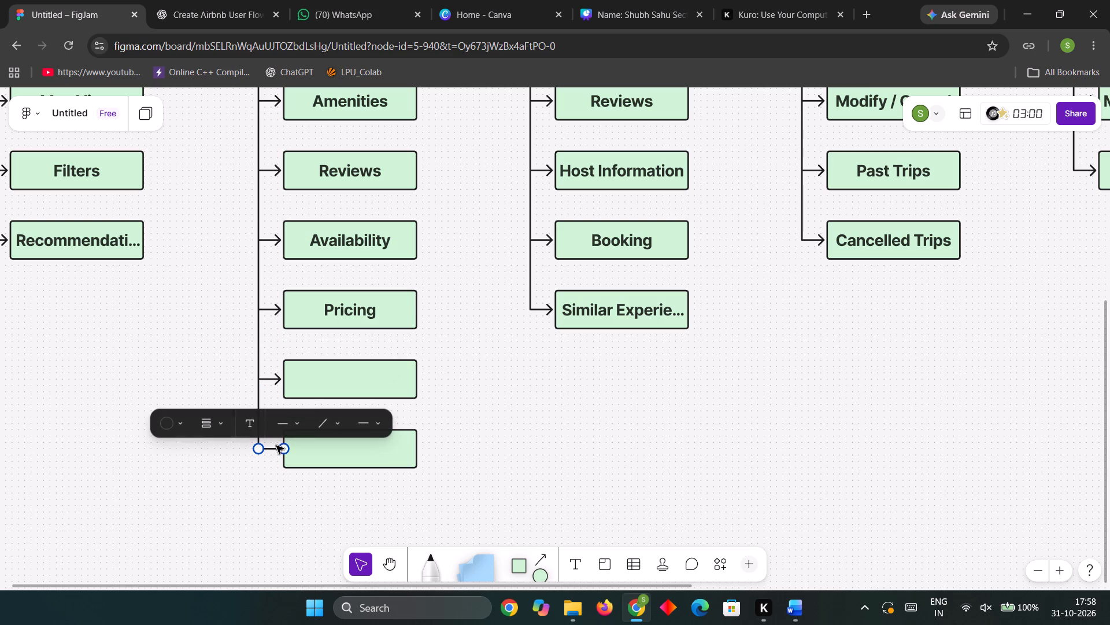
left_click(295, 423)
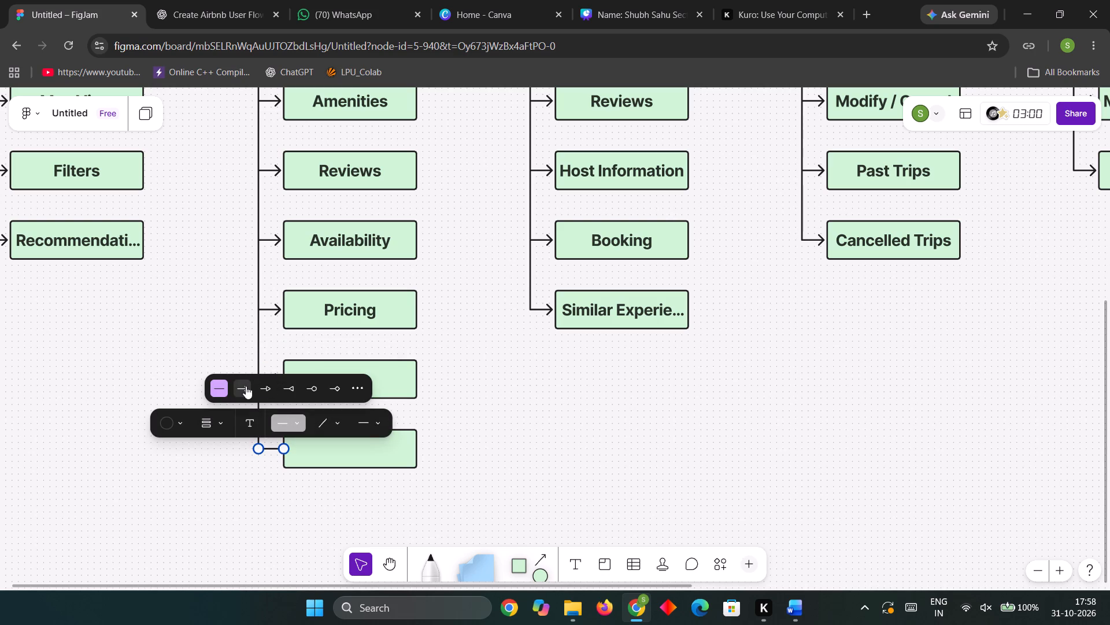
left_click(246, 386)
left_click(501, 395)
Label the two empty boxes below Pricing in the Stays section "Host Information" and "Similar Stays".
left_click(350, 383)
left_click(346, 378)
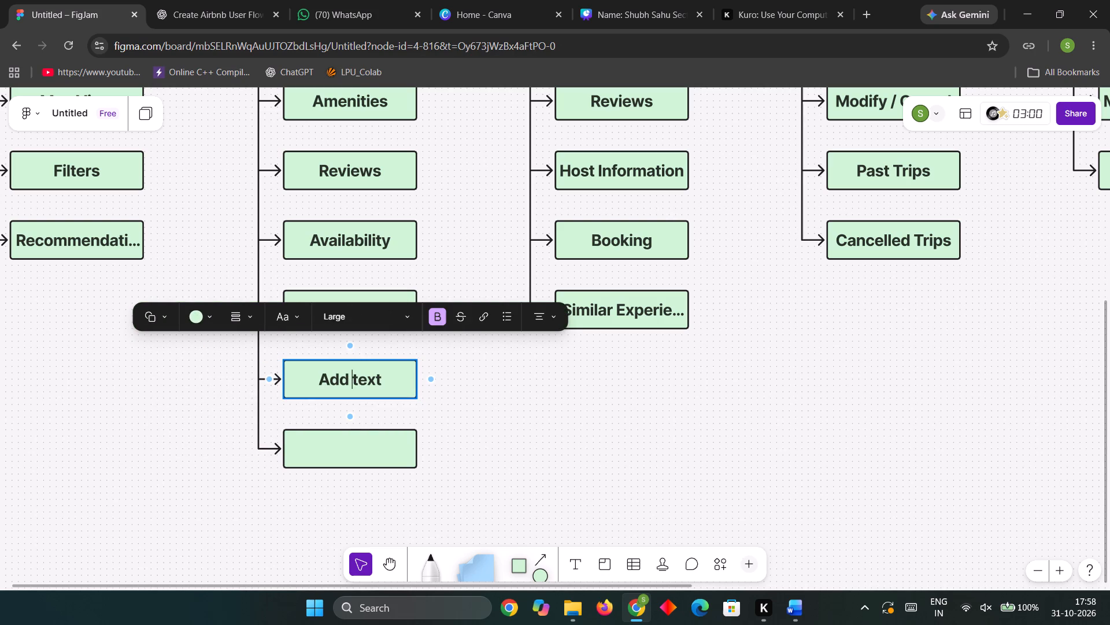
type("Host Infor")
type("mation")
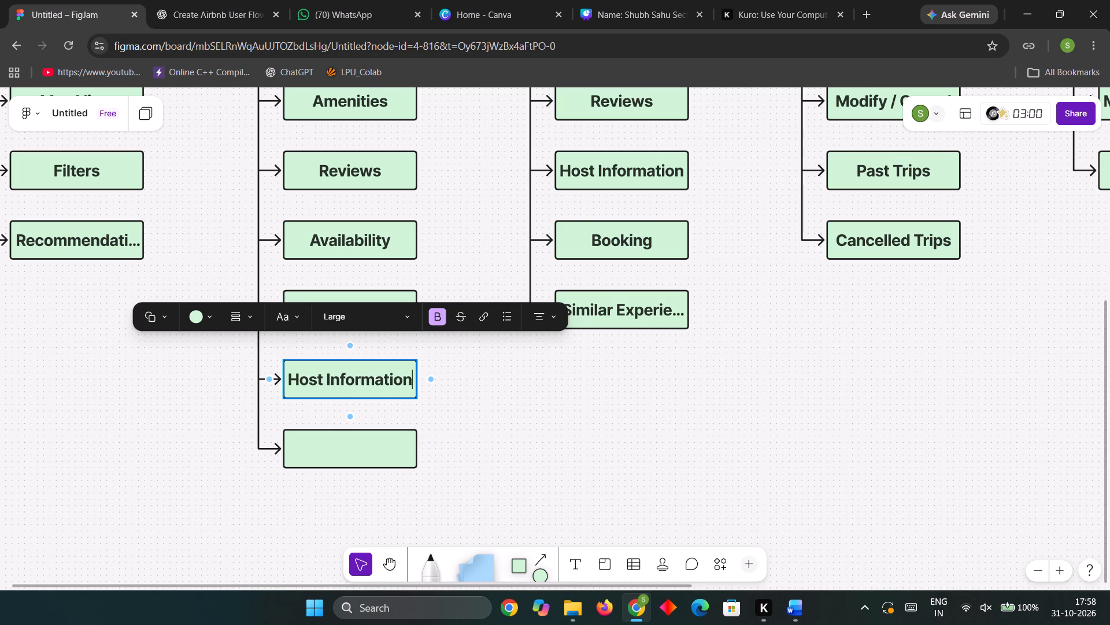
left_click(330, 448)
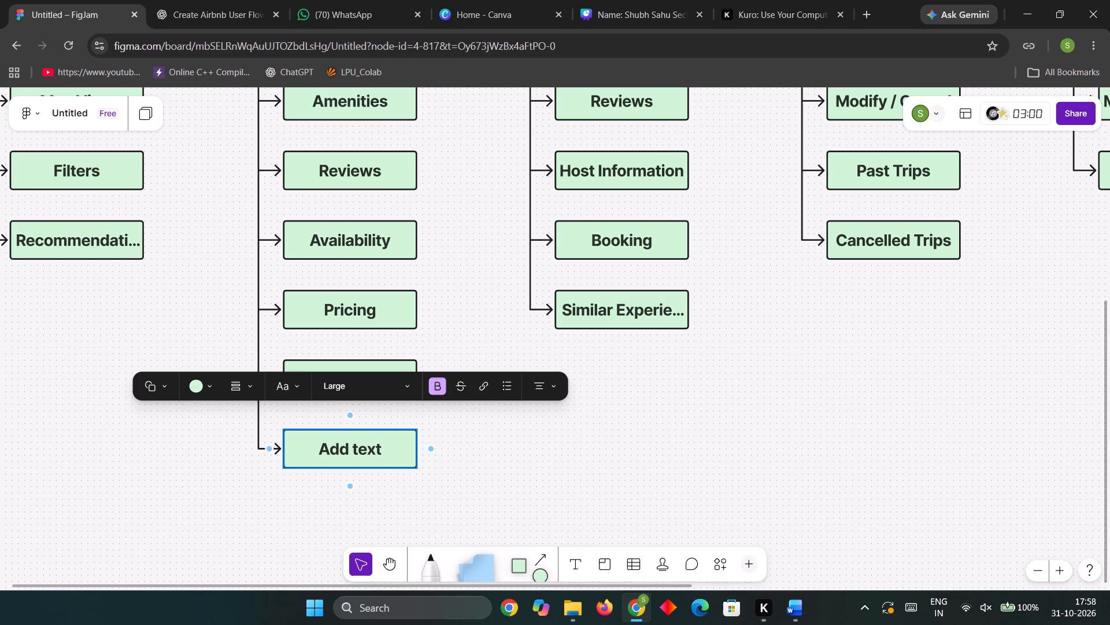
type("Similar Stays")
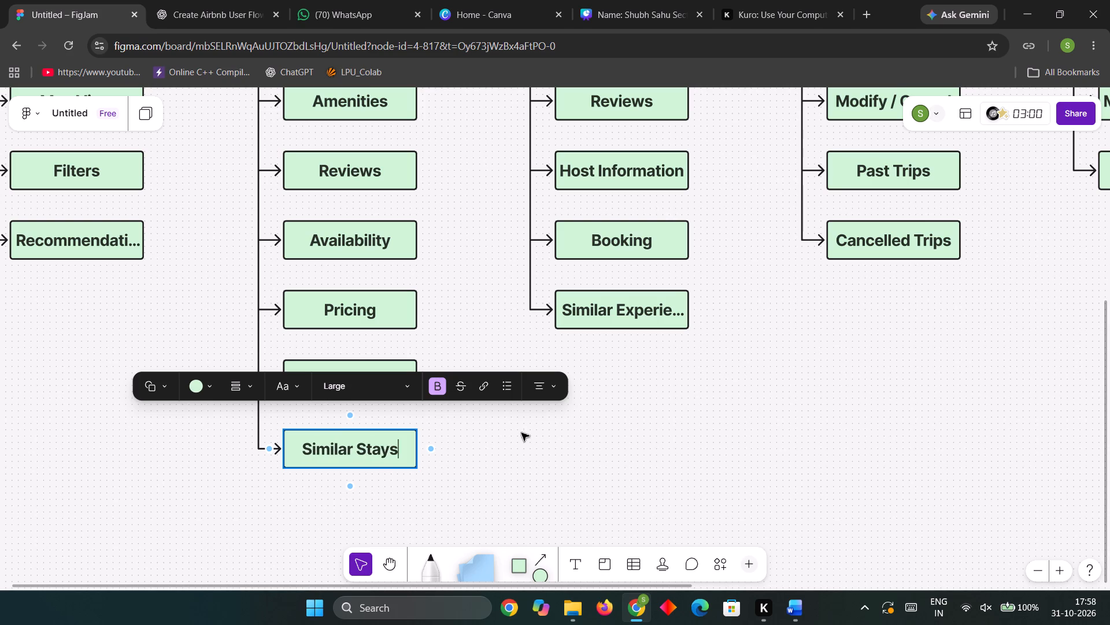
left_click(619, 439)
scroll(811, 422, "down", 11, "ctrl")
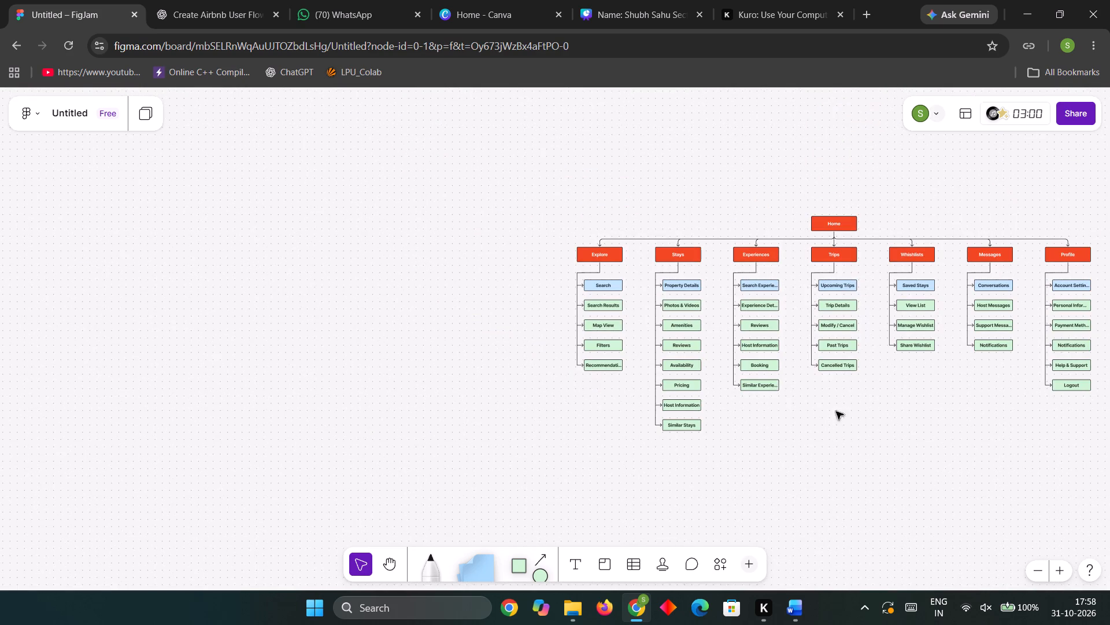
Examine the whole sitemap from Home down through the Explore to Profile sections, checking its box labels, connectors and layout.
key("Right")
key("Right")
key("Right")
key("Right")
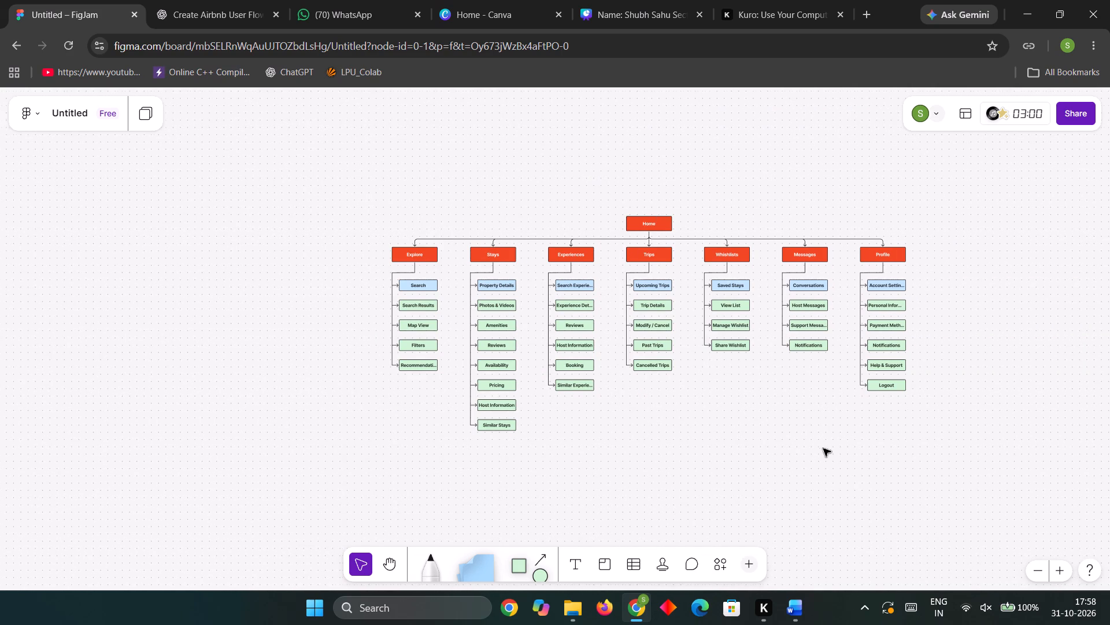
scroll(591, 448, "up", 5, "ctrl")
scroll(697, 457, "up", 3)
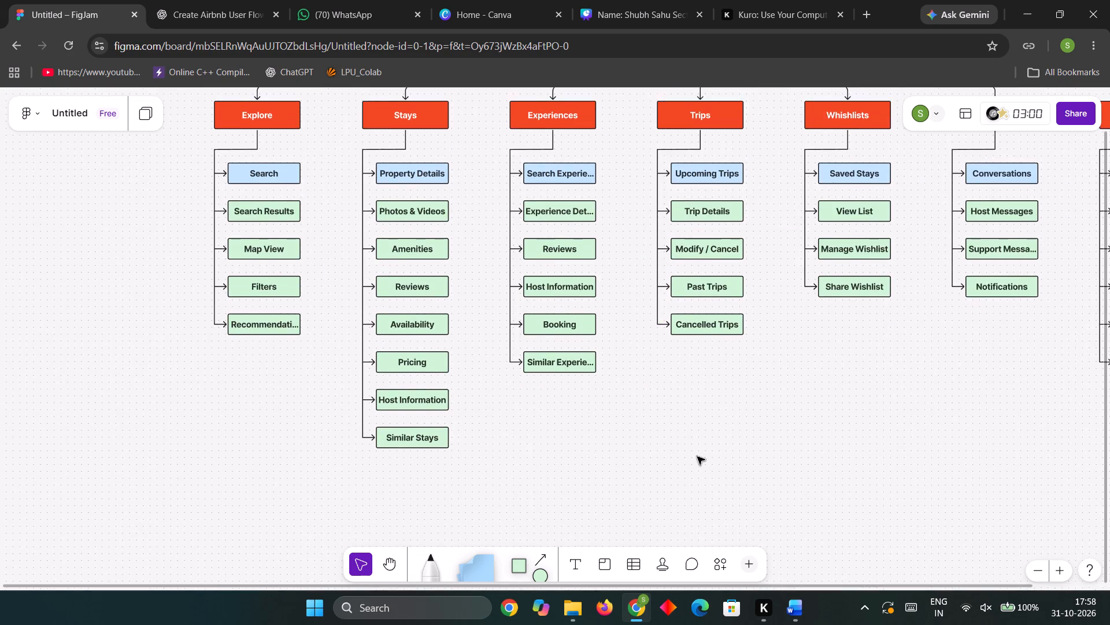
scroll(726, 457, "down", 3, "ctrl")
scroll(848, 463, "up", 4)
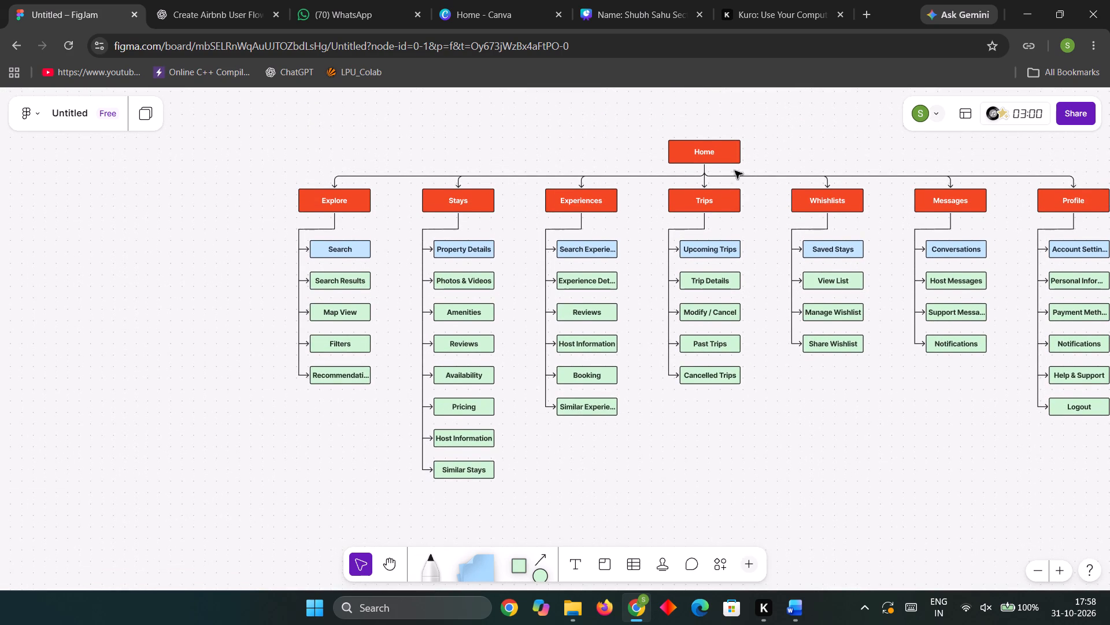
scroll(887, 385, "down", 2)
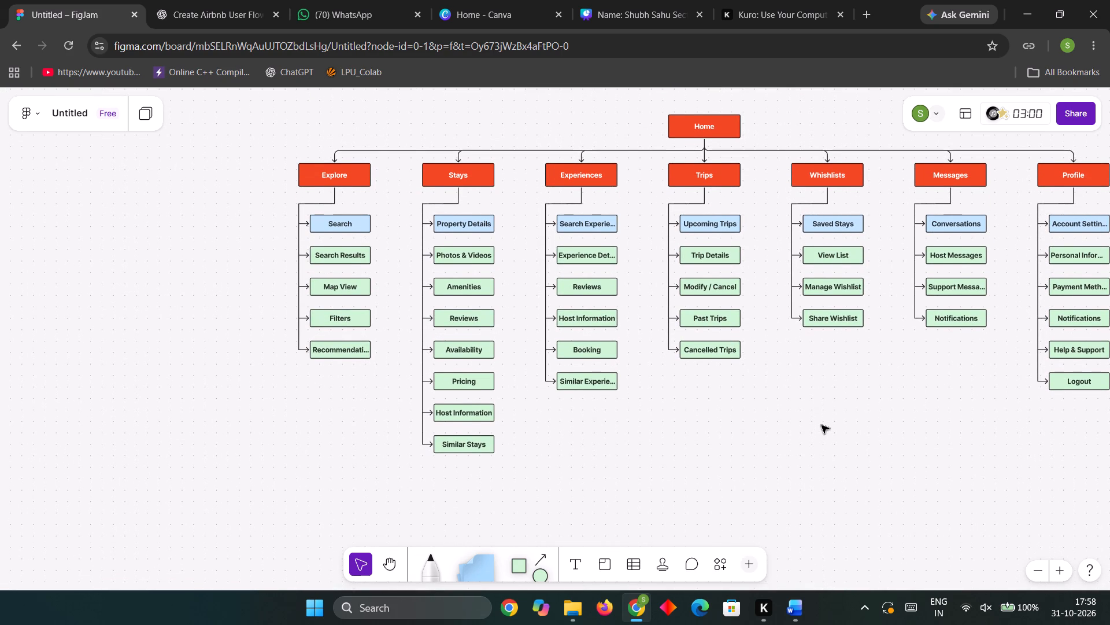
key("Right")
key("Right")
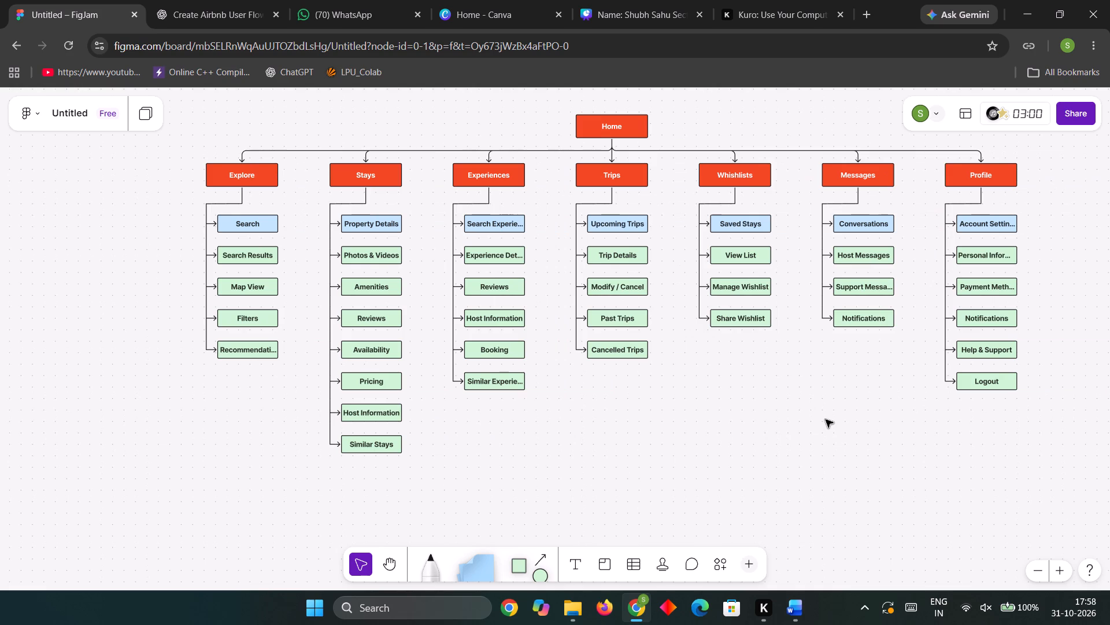
key("Up")
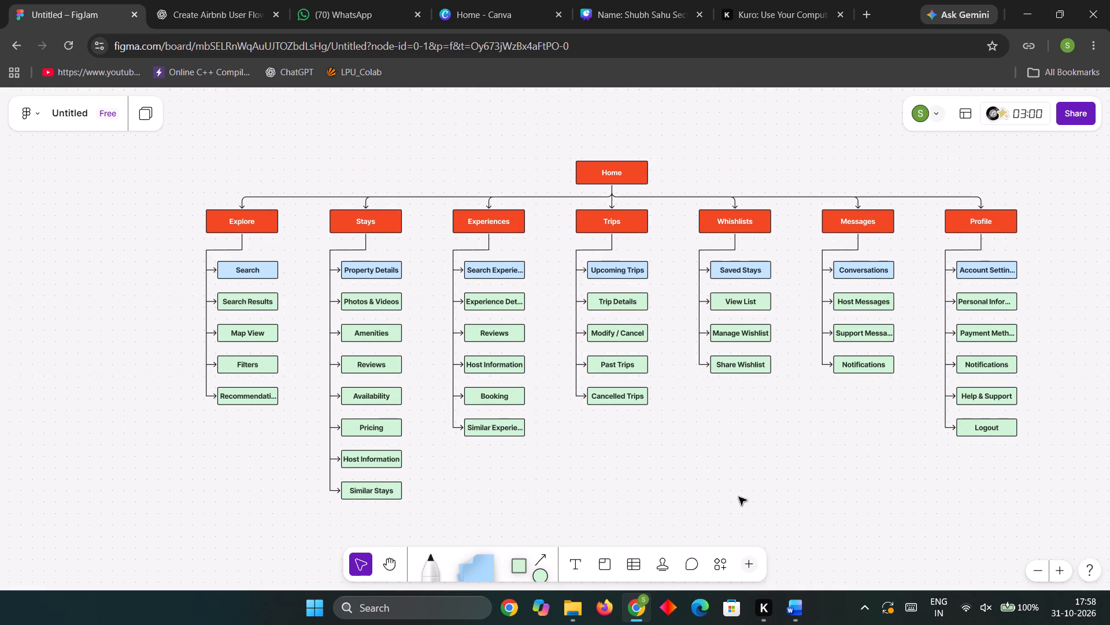